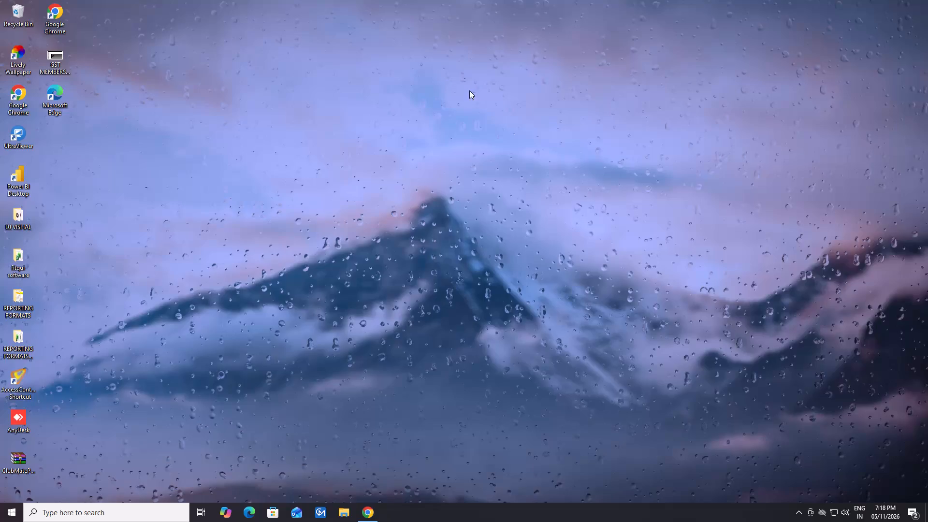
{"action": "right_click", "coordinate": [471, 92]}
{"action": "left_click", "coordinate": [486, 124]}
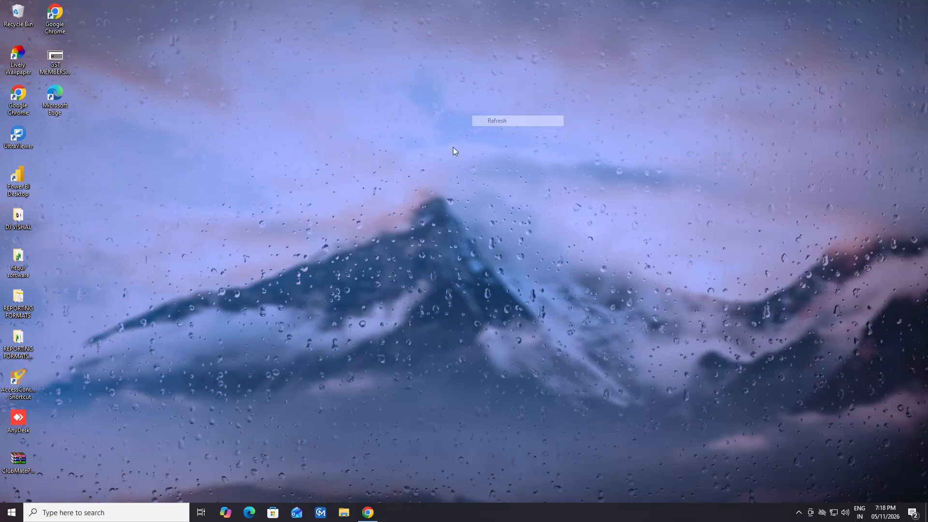
Look through the Desktop folder, recent files, and the 11. NOVEMBER 2026 and ALL MONTHS - Copy (3) folders in File Explorer.
{"action": "left_click", "coordinate": [348, 513]}
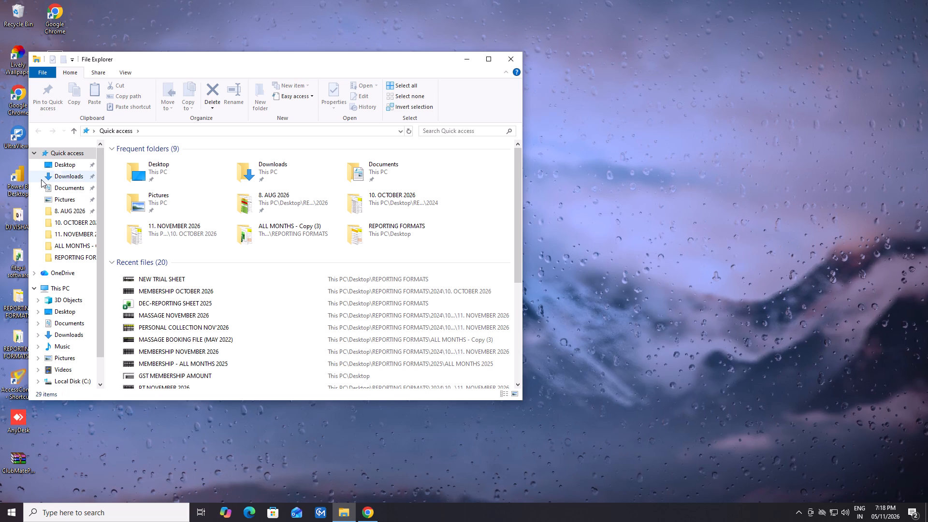
{"action": "double_click", "coordinate": [52, 161]}
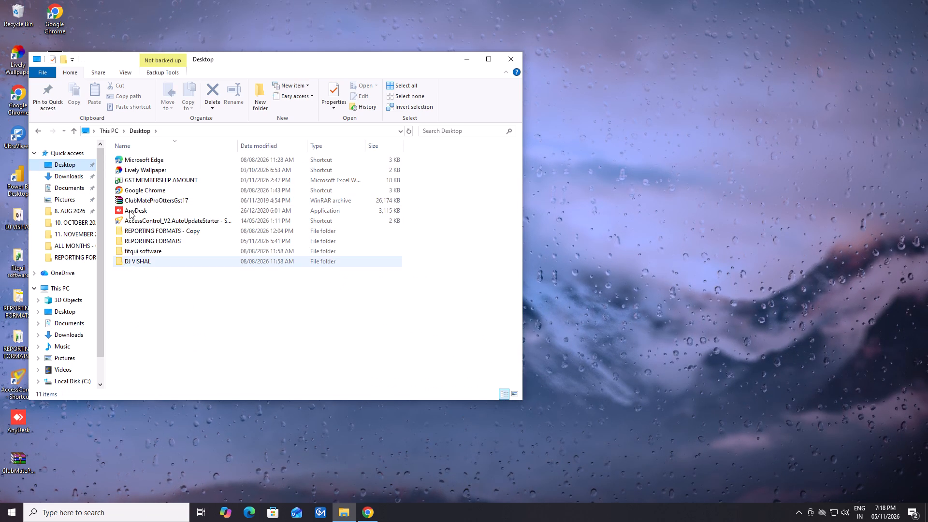
{"action": "double_click", "coordinate": [139, 260]}
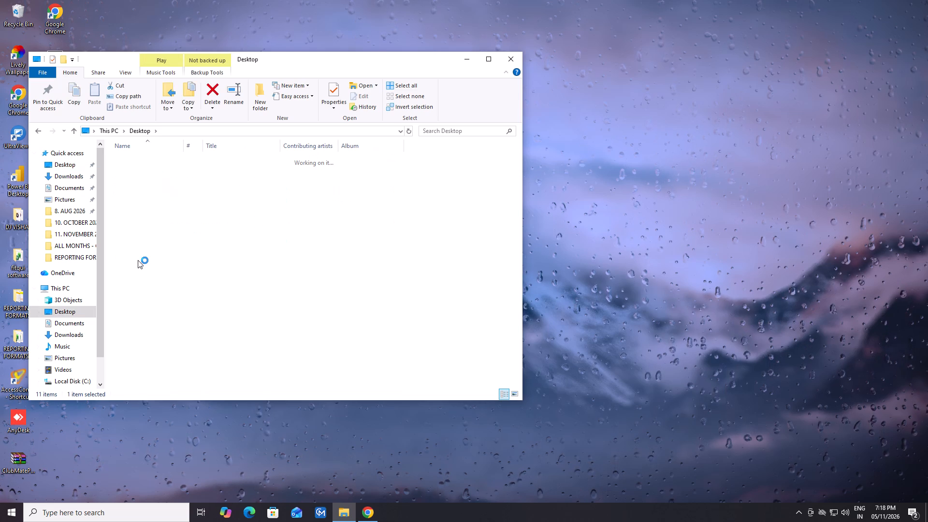
{"action": "left_click", "coordinate": [40, 130]}
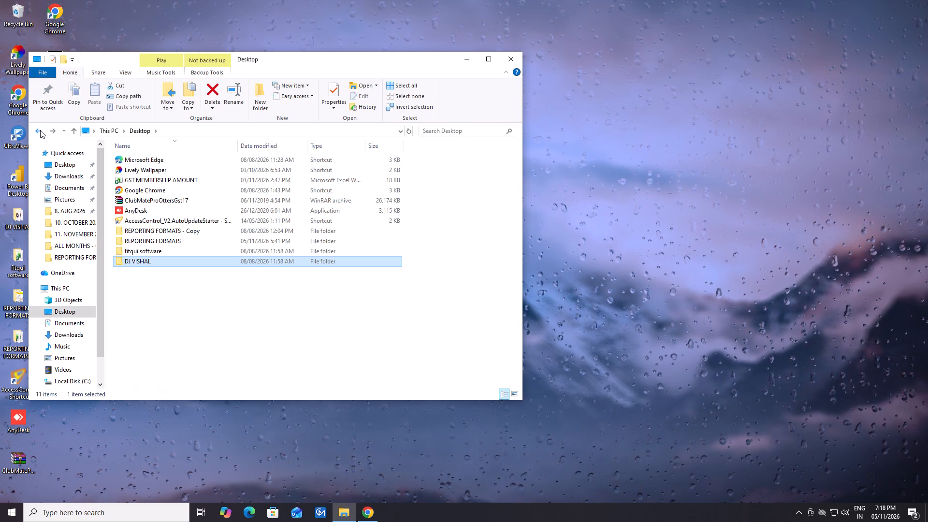
{"action": "left_click", "coordinate": [40, 130]}
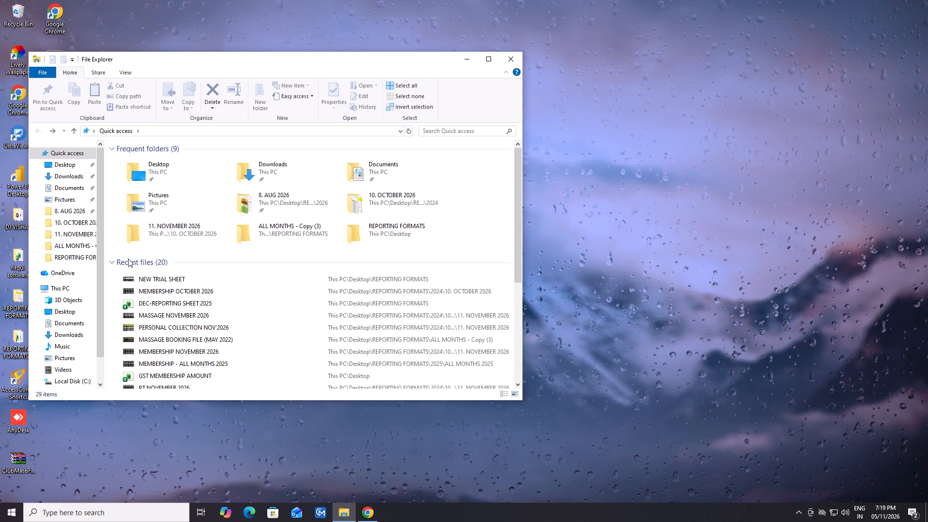
{"action": "scroll", "coordinate": [154, 313], "scroll_direction": "down", "scroll_amount": 1}
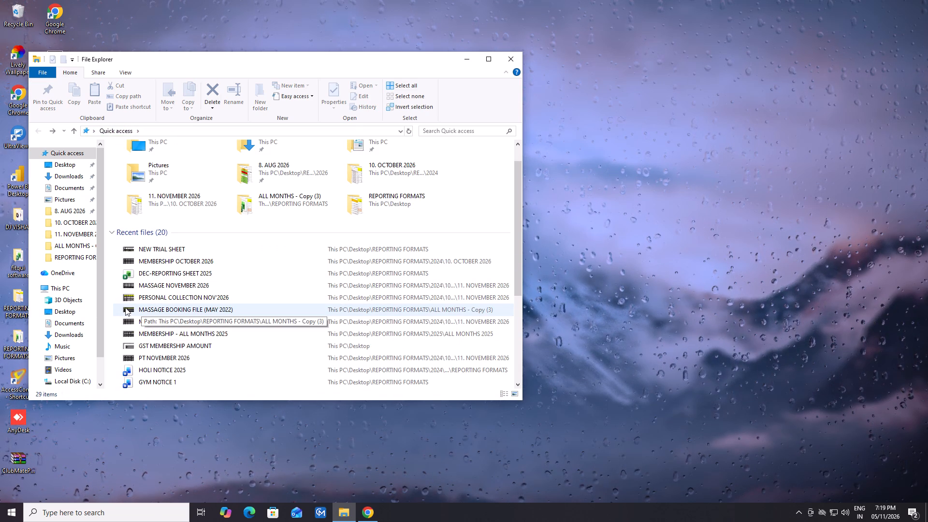
{"action": "scroll", "coordinate": [161, 332], "scroll_direction": "down", "scroll_amount": 1}
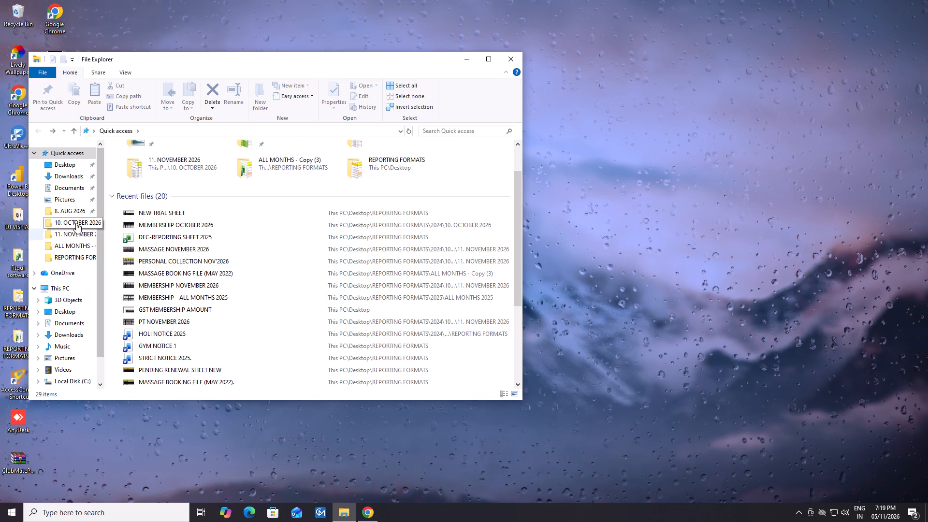
{"action": "left_click", "coordinate": [78, 238]}
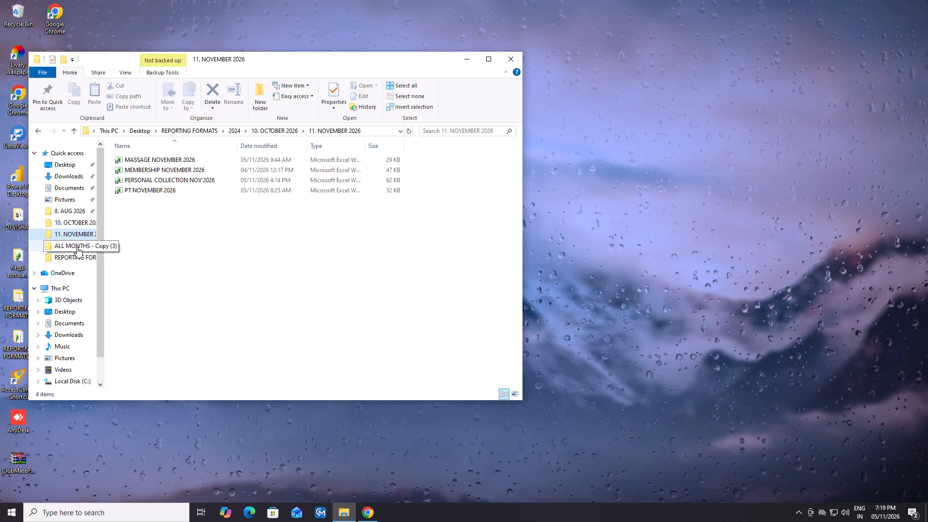
{"action": "double_click", "coordinate": [77, 247]}
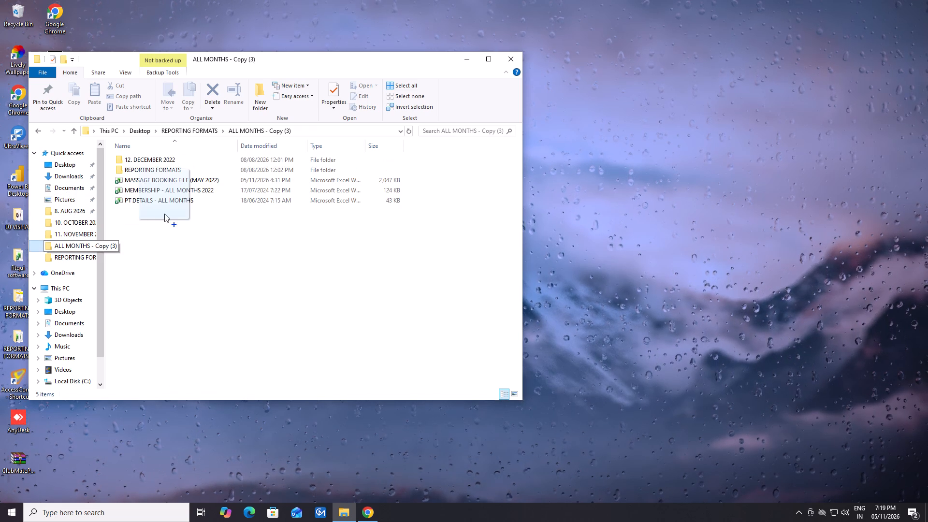
{"action": "left_click", "coordinate": [80, 260]}
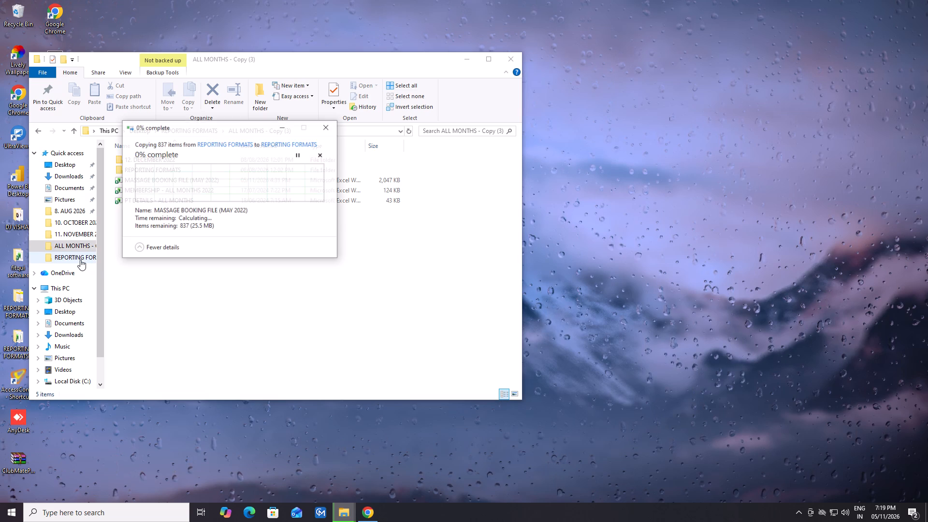
{"action": "left_click", "coordinate": [331, 124]}
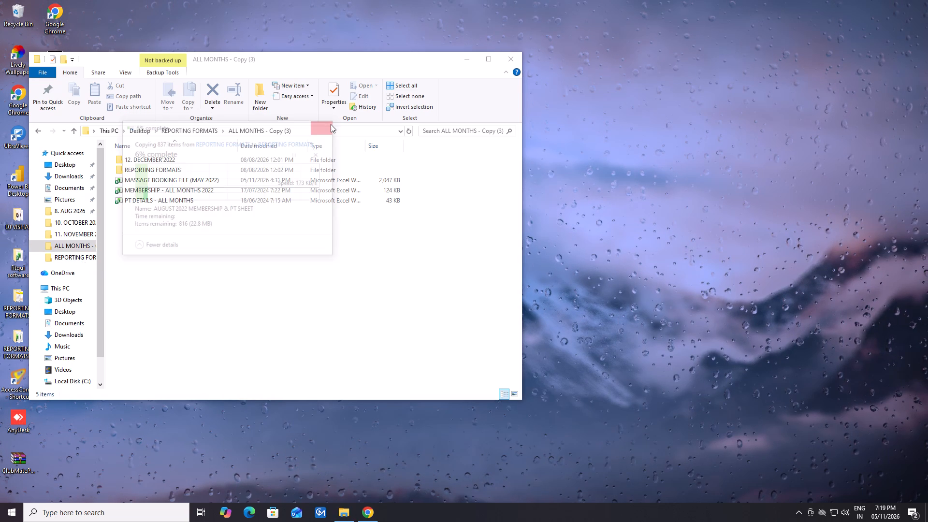
Open the APRIL 2025 REEPORTING SHEET workbook from the REPORTING FORMATS folder in Excel.
{"action": "left_click", "coordinate": [82, 255]}
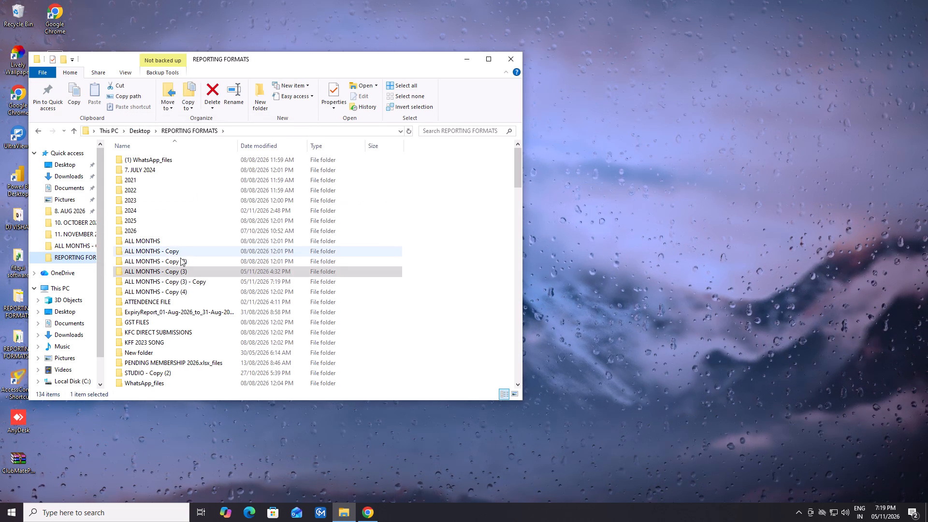
{"action": "scroll", "coordinate": [174, 276], "scroll_direction": "down", "scroll_amount": 3}
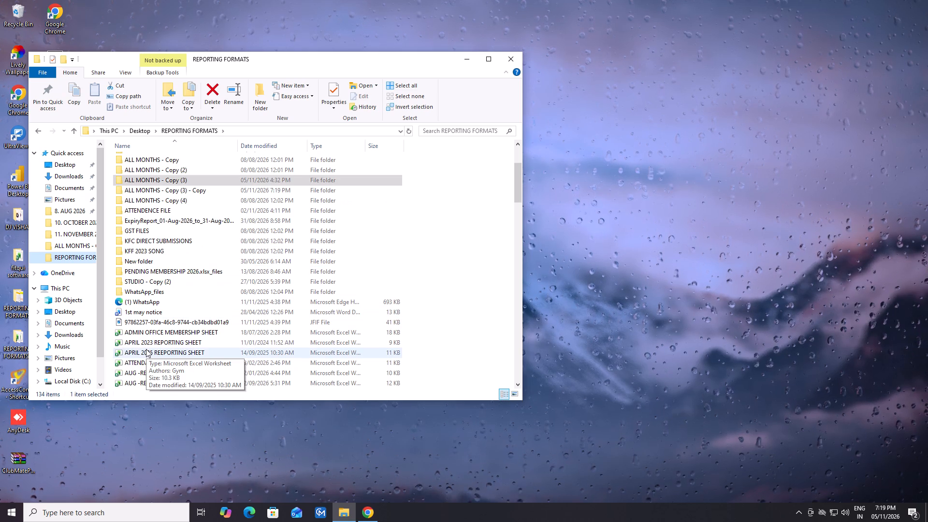
{"action": "left_click", "coordinate": [145, 348]}
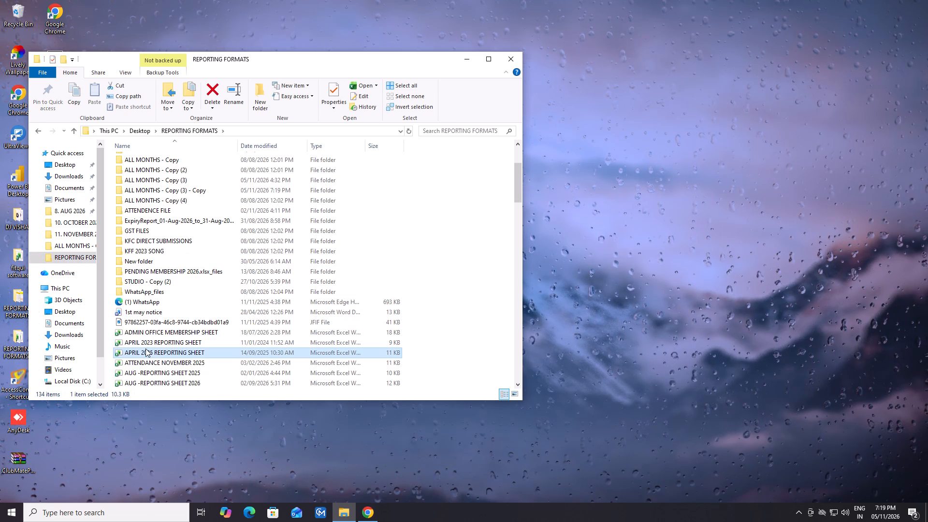
{"action": "left_click", "coordinate": [145, 348]}
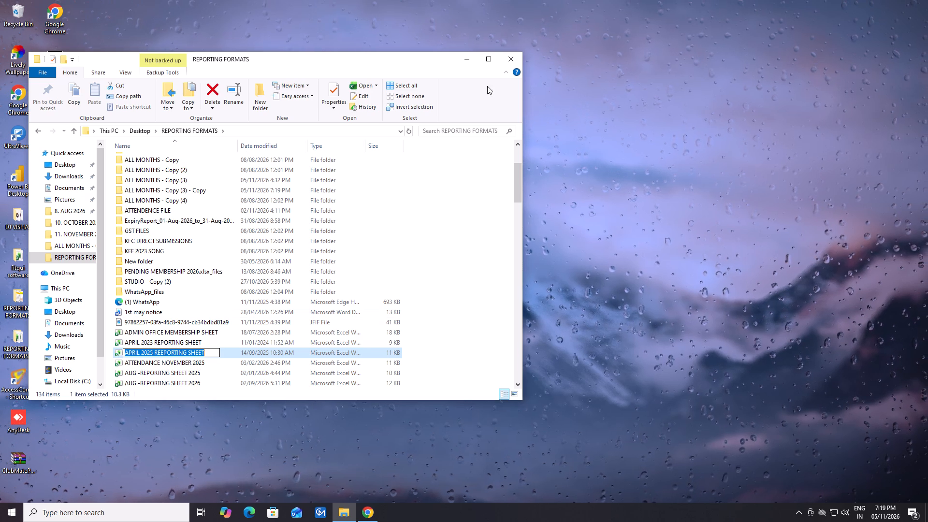
{"action": "left_click", "coordinate": [487, 61]}
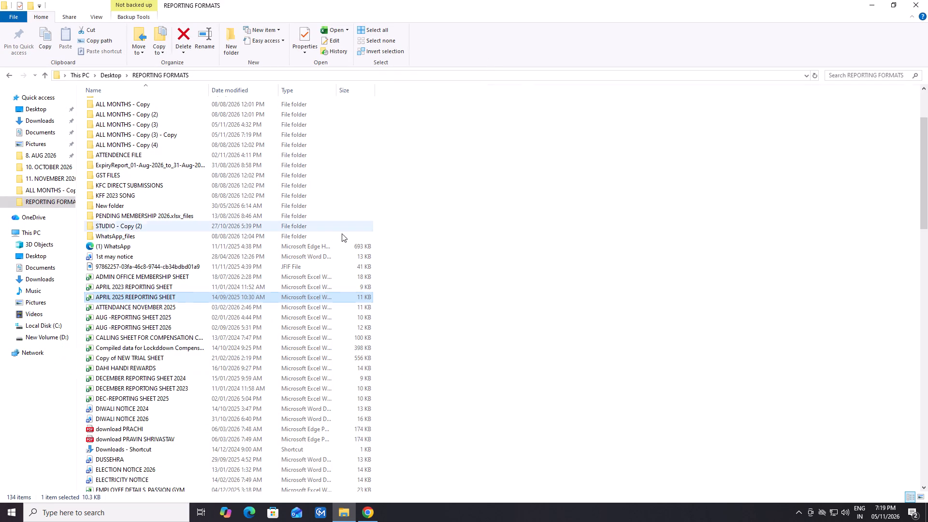
{"action": "triple_click", "coordinate": [190, 298]}
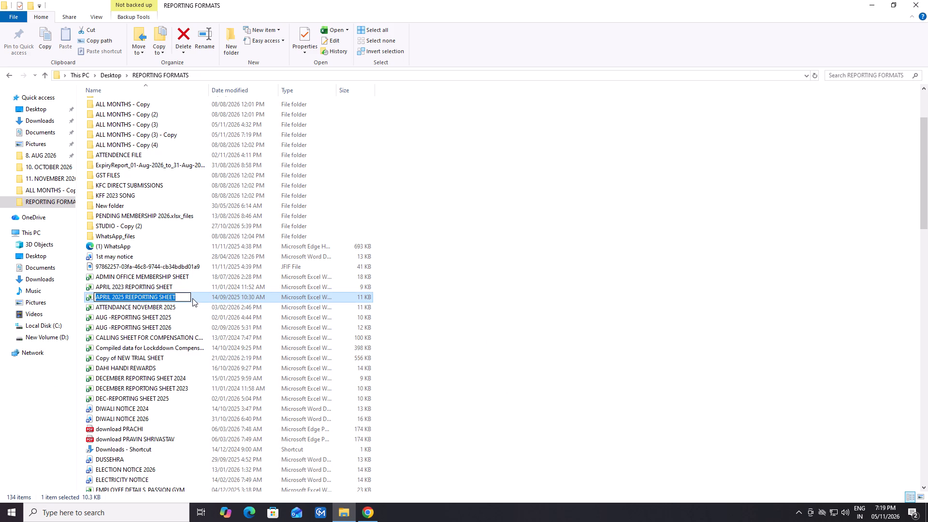
{"action": "double_click", "coordinate": [200, 299]}
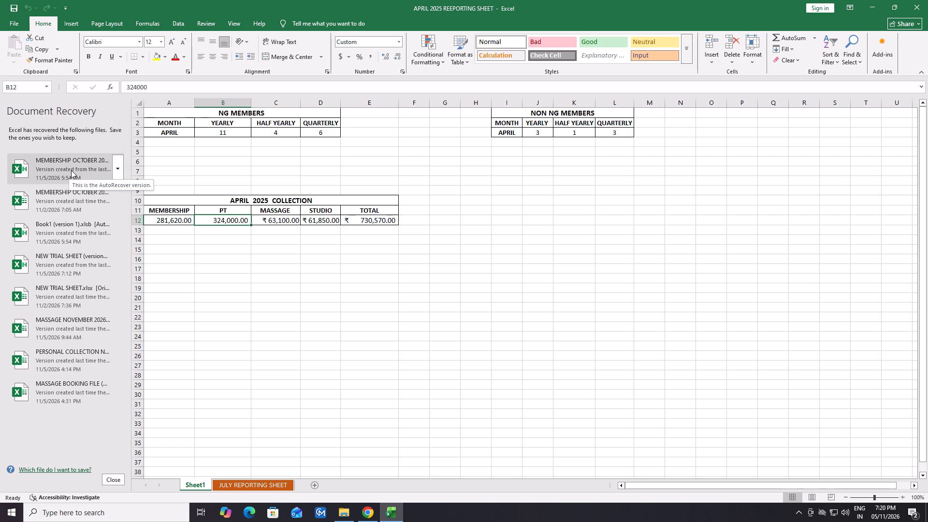
Open the auto-recovered October membership workbook and save it as MEMBERSHIP OCTOBER 2026 in the 10. OCTOBER 2026 folder, replacing the existing file.
{"action": "double_click", "coordinate": [95, 178]}
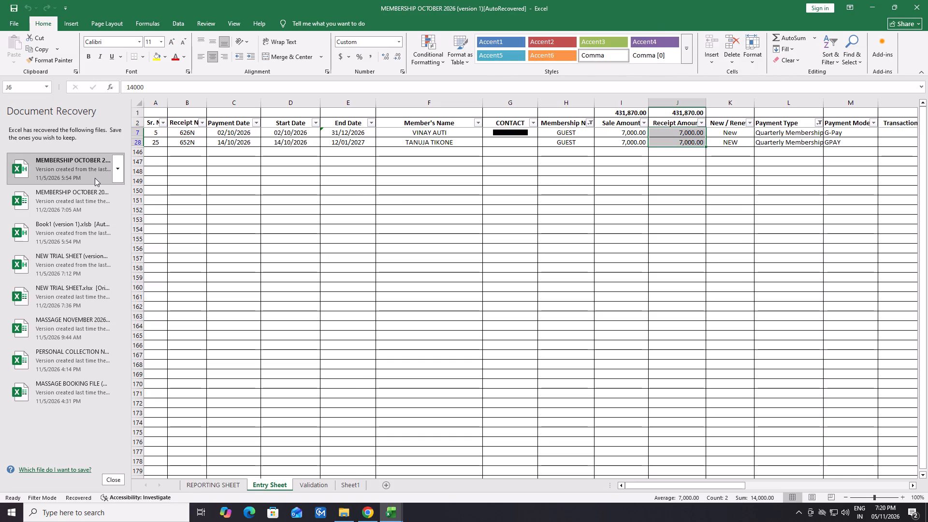
{"action": "key", "text": "ctrl+s"}
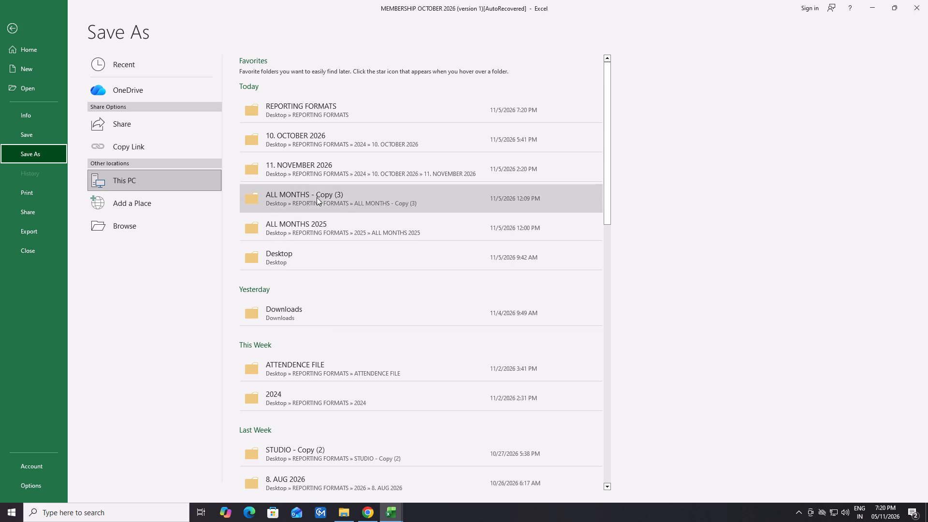
{"action": "double_click", "coordinate": [322, 141]}
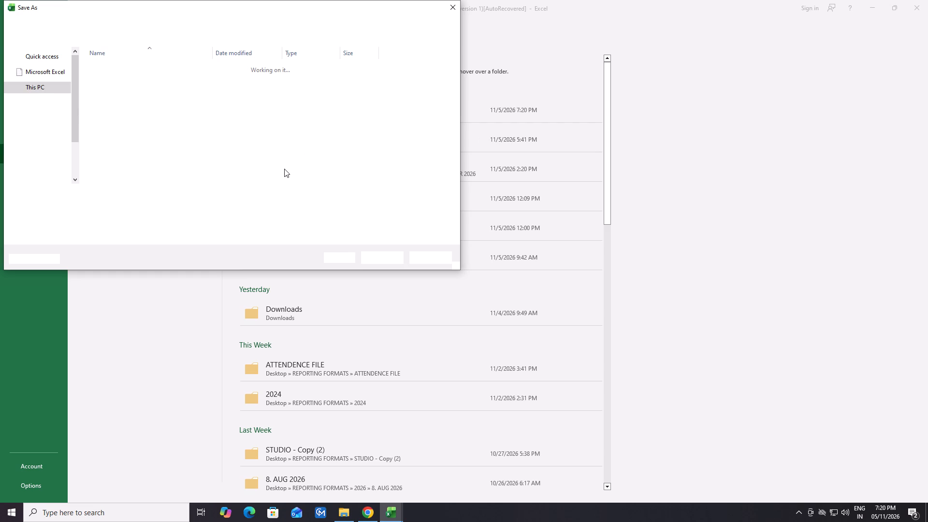
{"action": "triple_click", "coordinate": [195, 193]}
{"action": "left_click", "coordinate": [196, 193]}
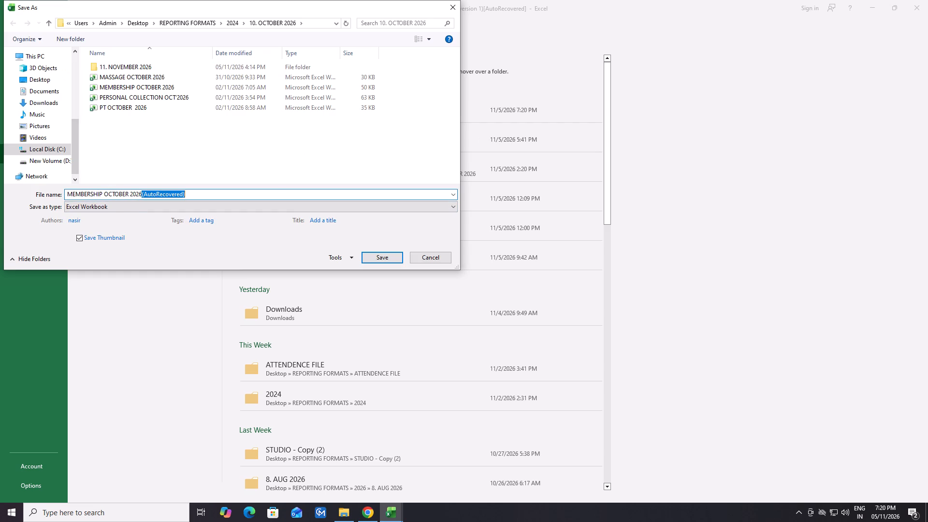
{"action": "key", "text": "BackSpace"}
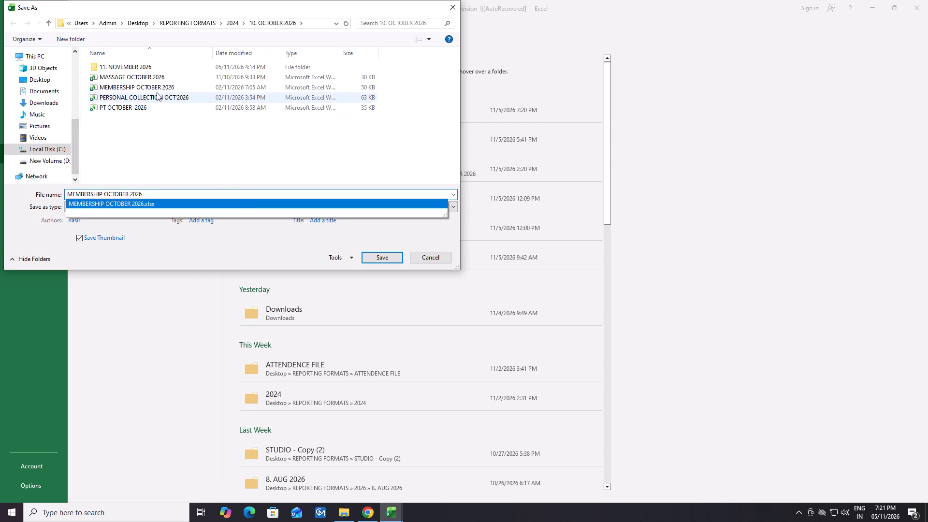
{"action": "left_click", "coordinate": [153, 84]}
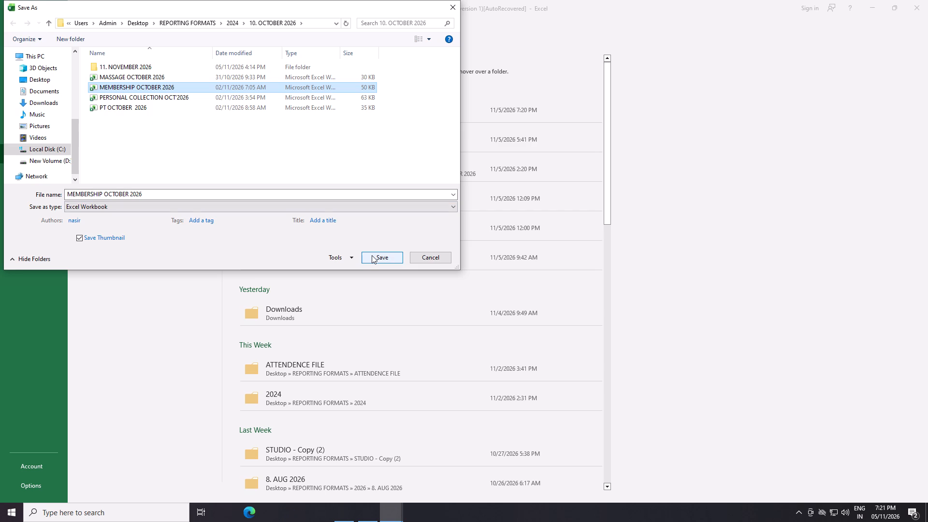
{"action": "left_click", "coordinate": [205, 86]}
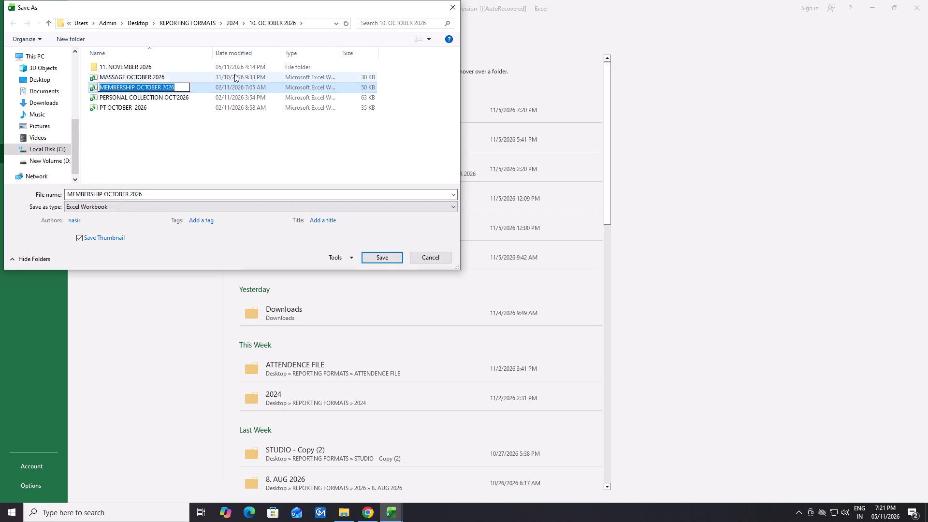
{"action": "left_click", "coordinate": [202, 90]}
{"action": "left_click", "coordinate": [374, 257]}
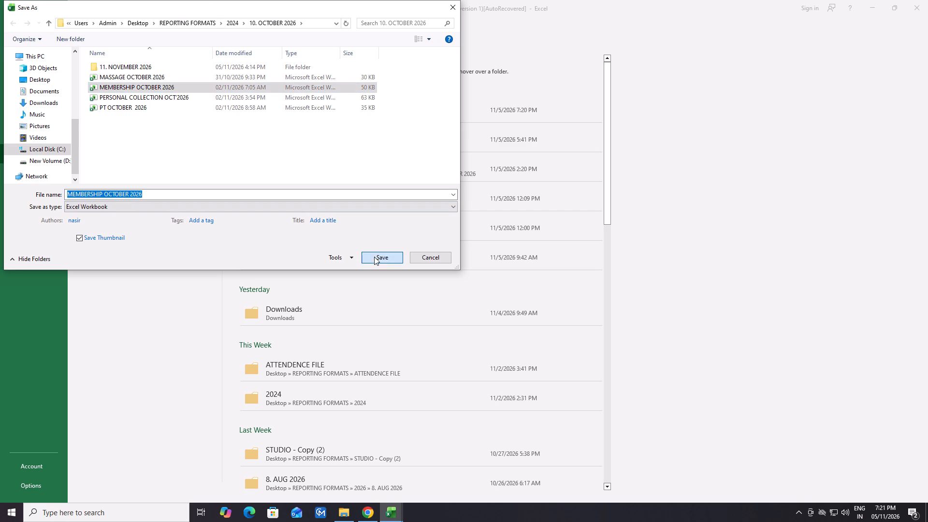
{"action": "double_click", "coordinate": [486, 257]}
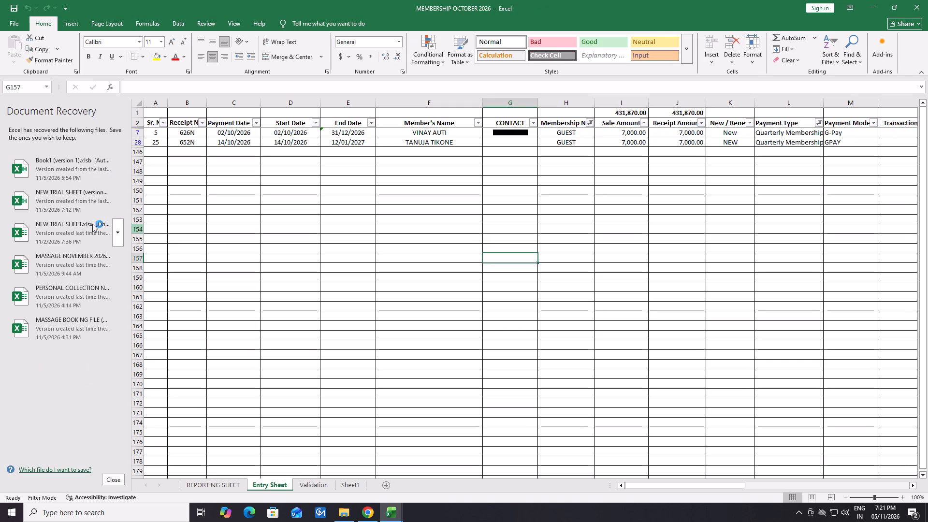
Open the auto-recovered Book1 (version 1) workbook.
{"action": "left_click", "coordinate": [70, 184]}
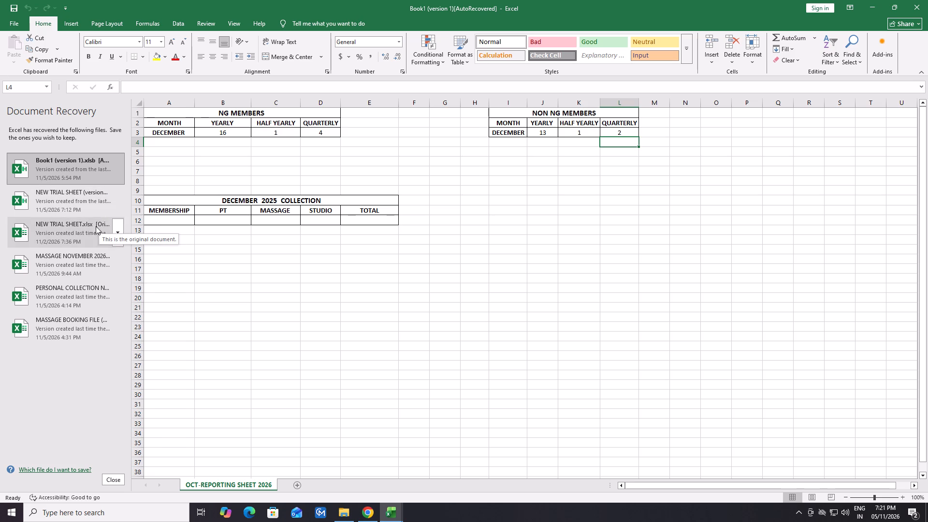
Open the auto-recovered NEW TRIAL SHEET workbook and save it as NEW TRIAL SHEET in the REPORTING FORMATS folder, replacing the existing file.
{"action": "left_click", "coordinate": [94, 210]}
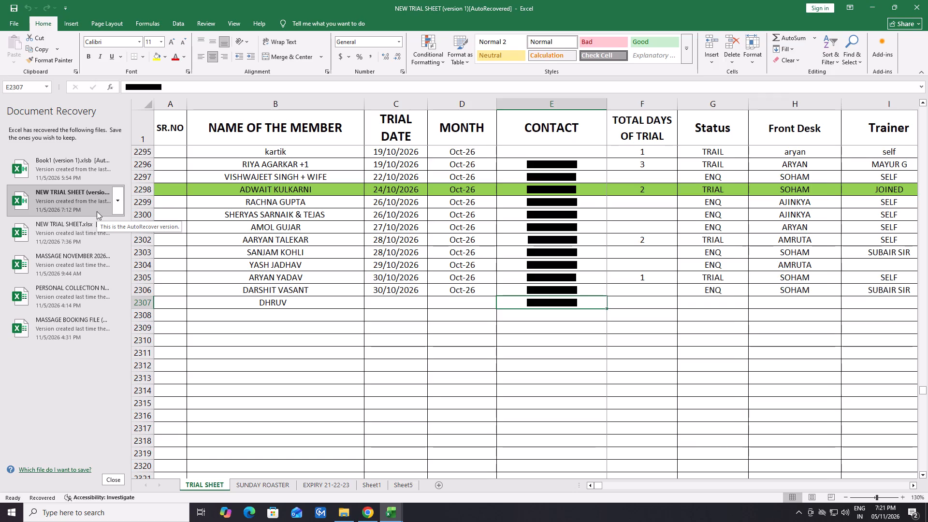
{"action": "key", "text": "ctrl+s"}
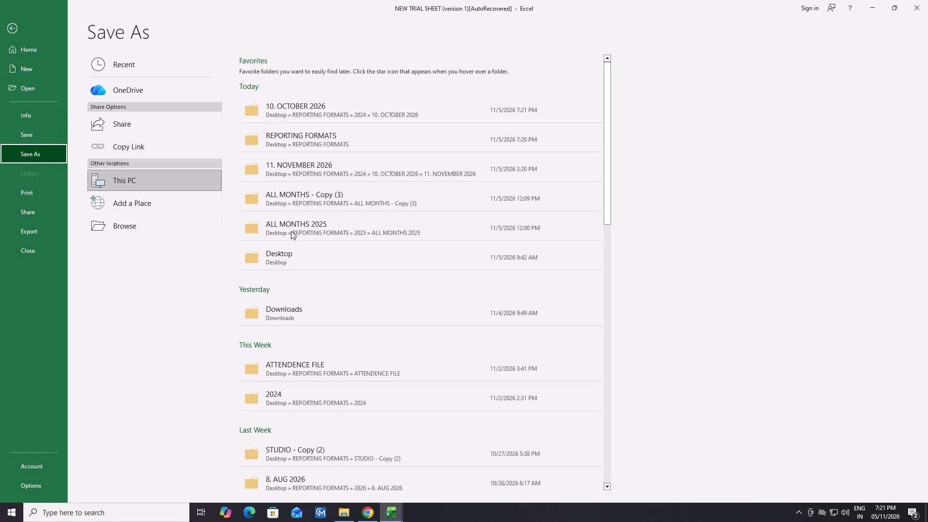
{"action": "double_click", "coordinate": [312, 145]}
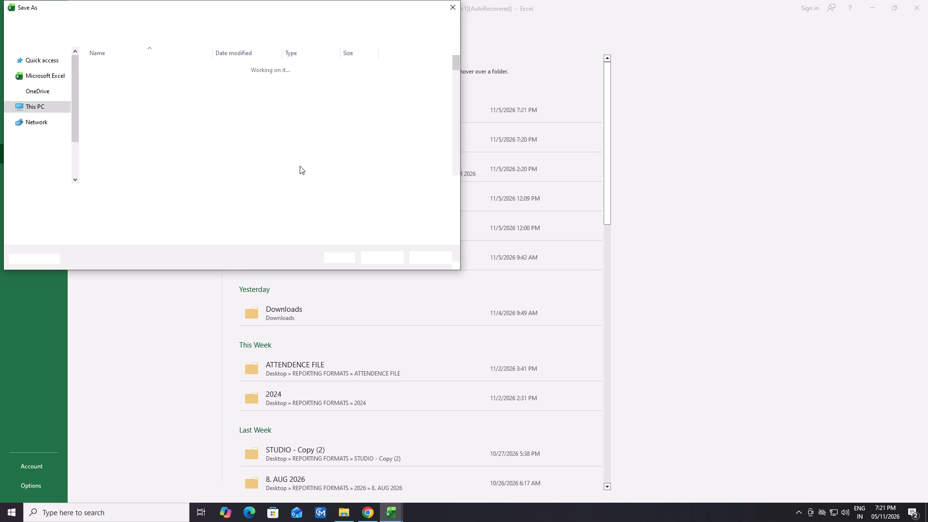
{"action": "left_click", "coordinate": [183, 197]}
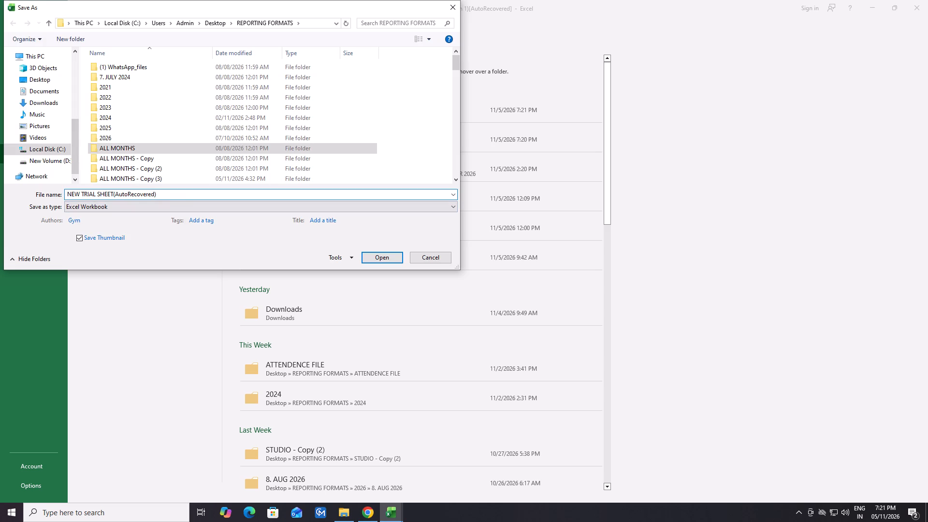
{"action": "left_click", "coordinate": [183, 197]}
{"action": "key", "text": "BackSpace"}
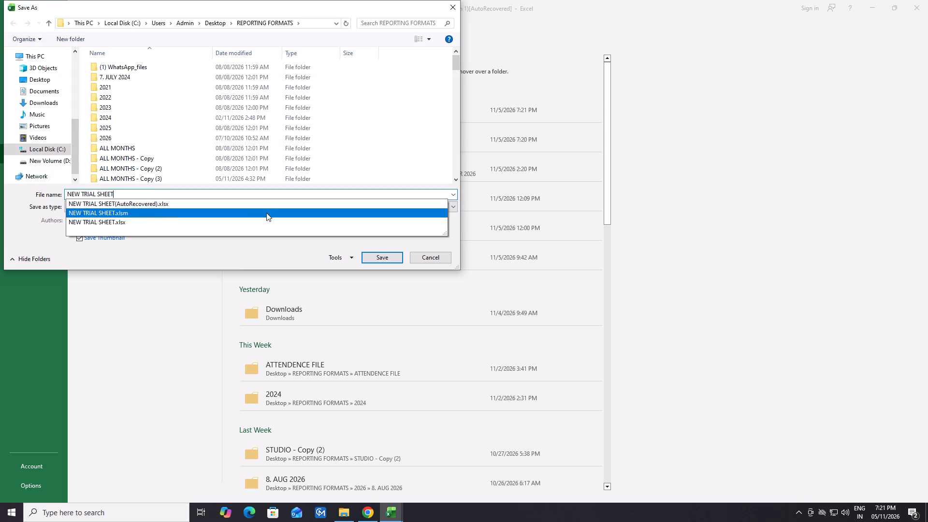
{"action": "scroll", "coordinate": [170, 191], "scroll_direction": "down", "scroll_amount": 2}
{"action": "scroll", "coordinate": [212, 161], "scroll_direction": "down", "scroll_amount": 3}
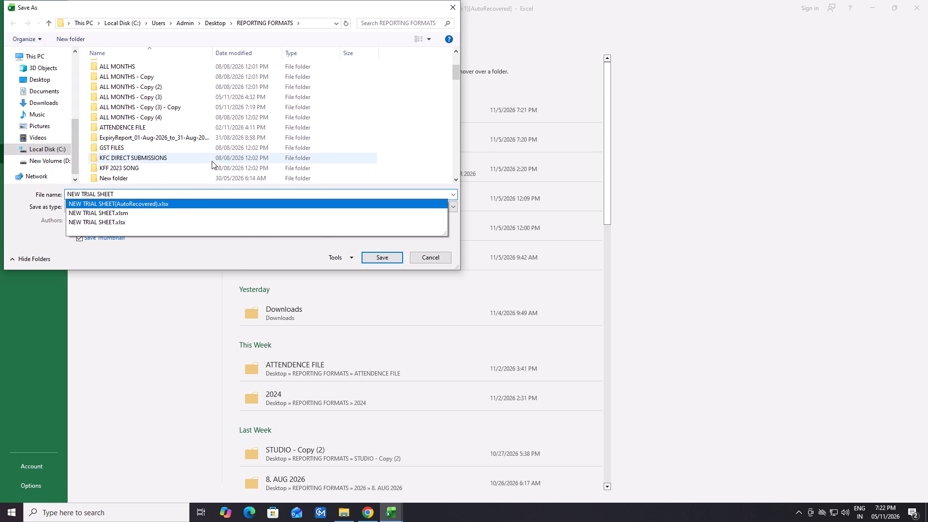
{"action": "scroll", "coordinate": [146, 150], "scroll_direction": "down", "scroll_amount": 3}
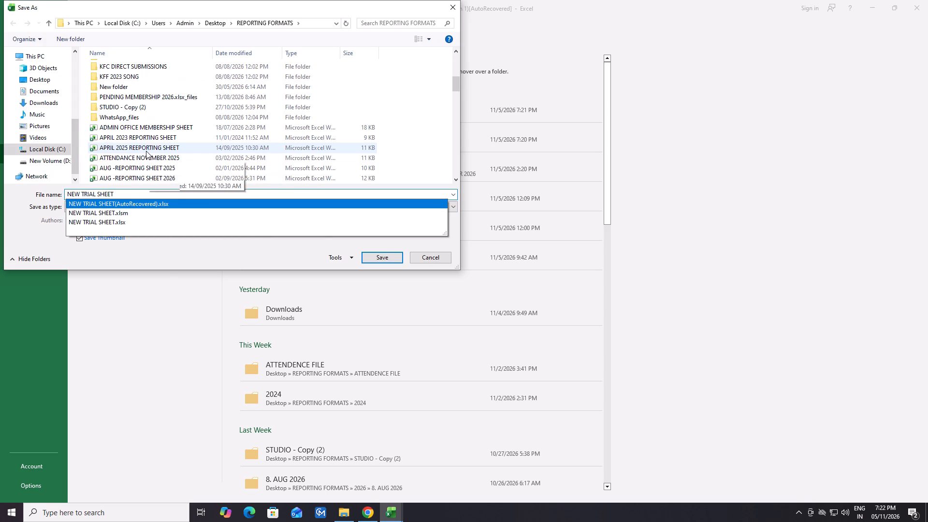
{"action": "scroll", "coordinate": [146, 151], "scroll_direction": "down", "scroll_amount": 4}
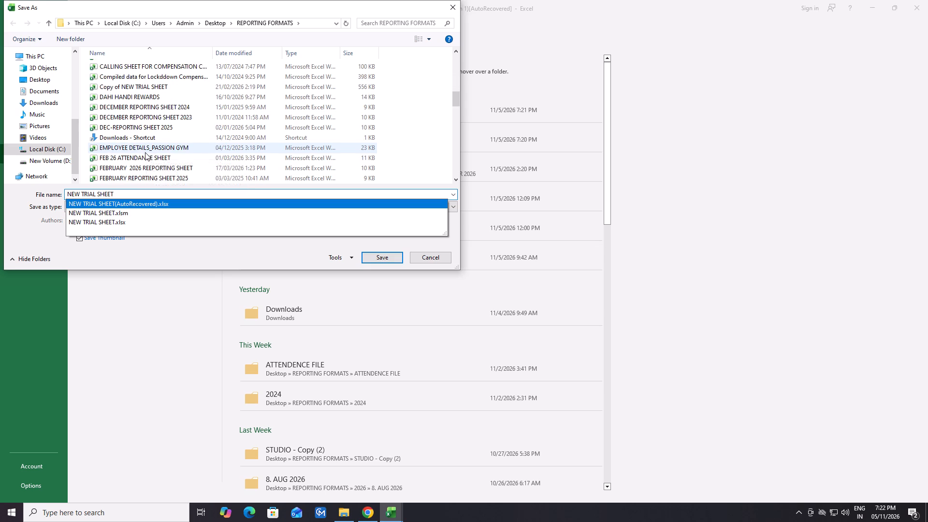
{"action": "scroll", "coordinate": [145, 152], "scroll_direction": "down", "scroll_amount": 5}
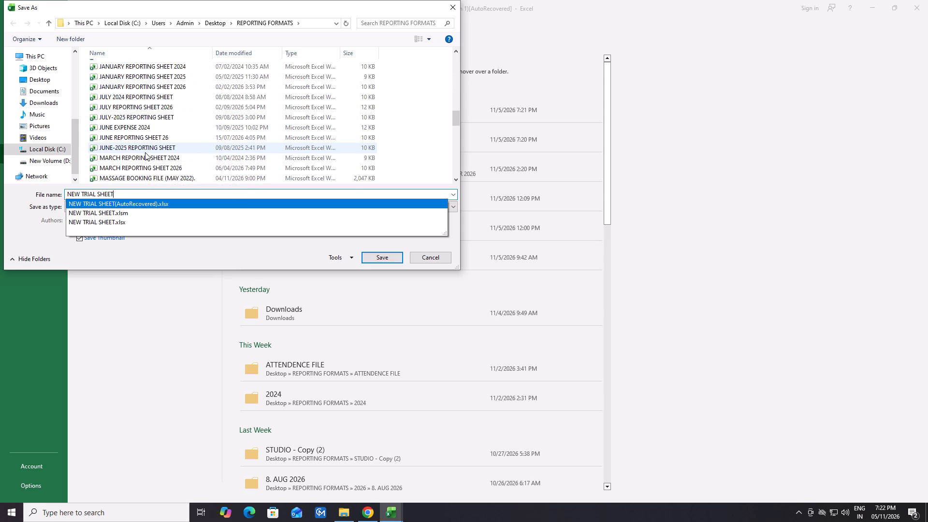
{"action": "scroll", "coordinate": [145, 152], "scroll_direction": "down", "scroll_amount": 6}
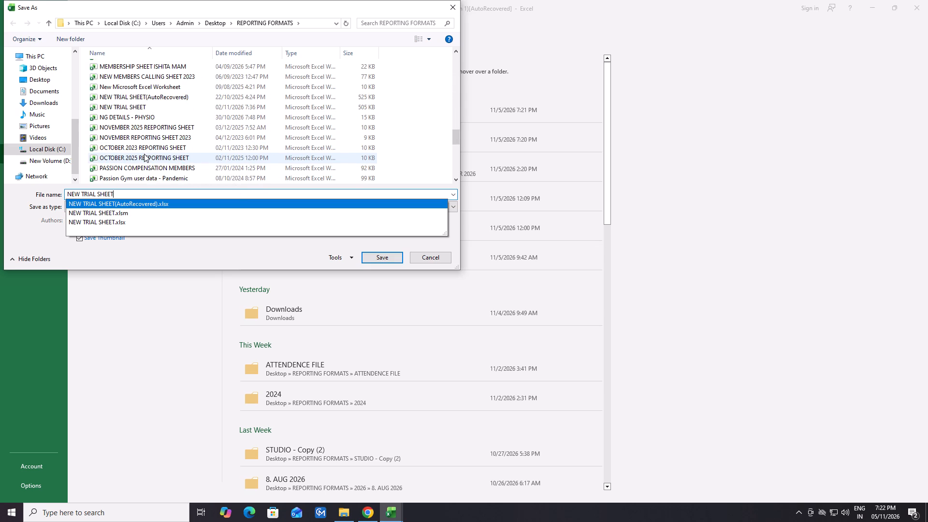
{"action": "left_click", "coordinate": [142, 108]}
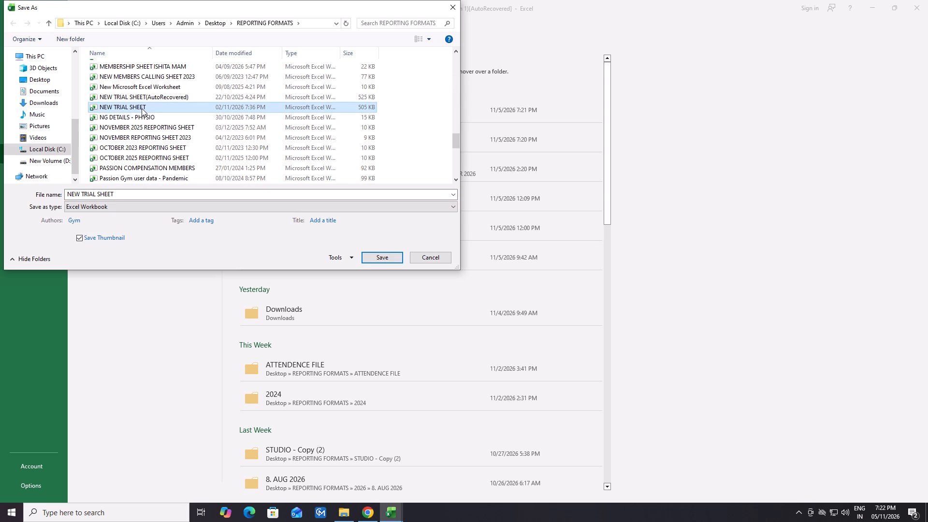
{"action": "left_click", "coordinate": [150, 106]}
{"action": "left_click", "coordinate": [385, 256]}
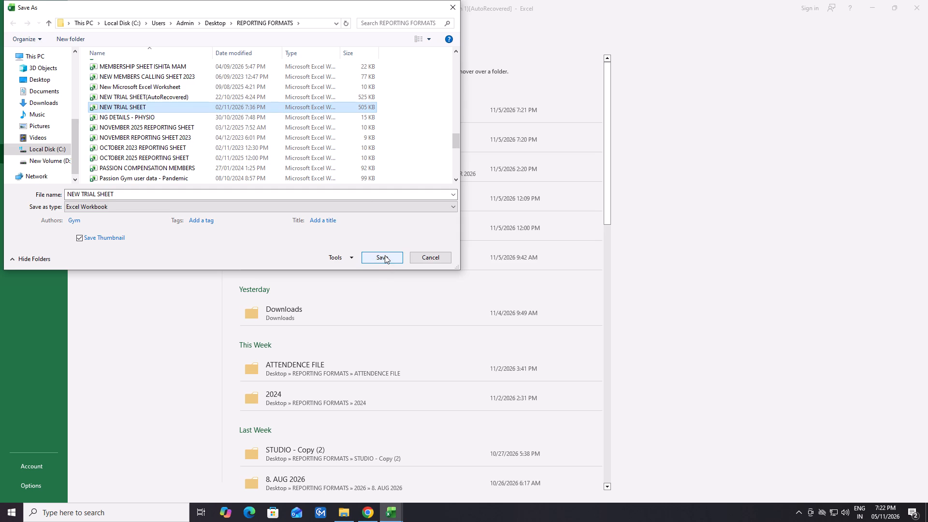
{"action": "left_click", "coordinate": [385, 255]}
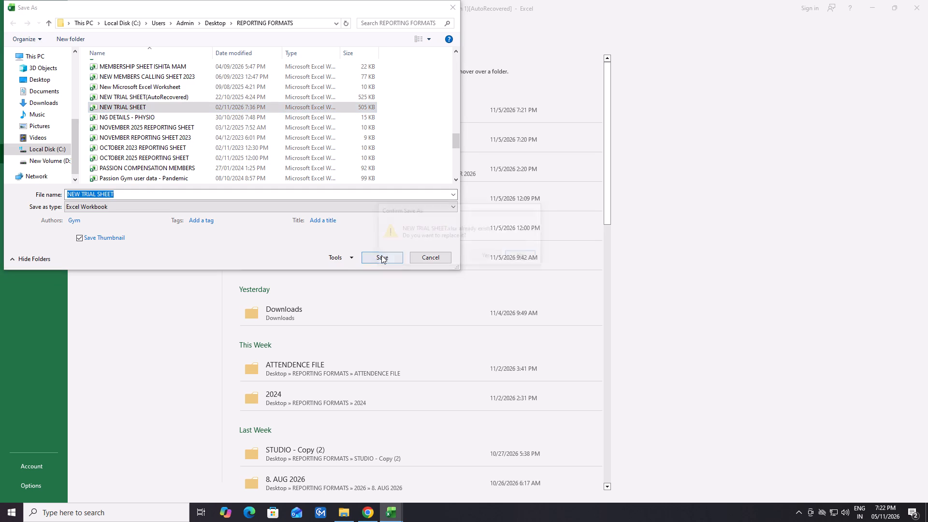
{"action": "left_click", "coordinate": [492, 254]}
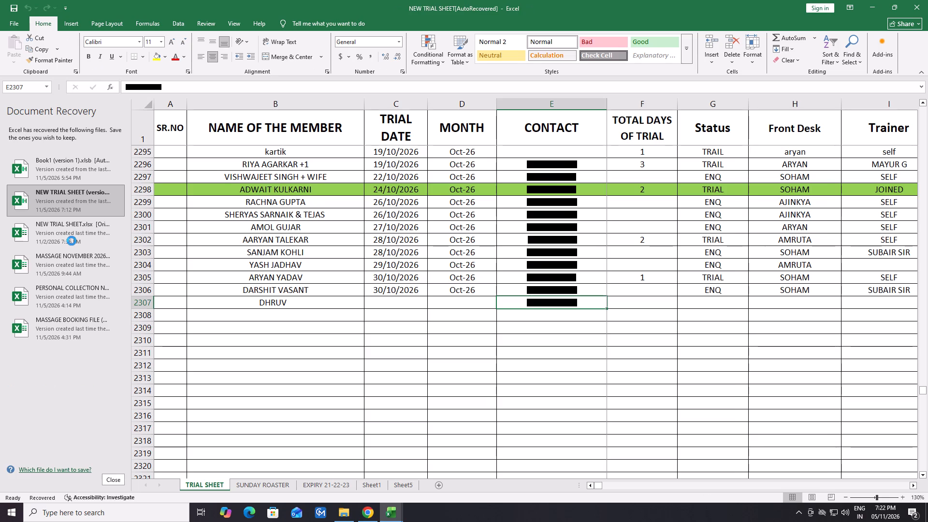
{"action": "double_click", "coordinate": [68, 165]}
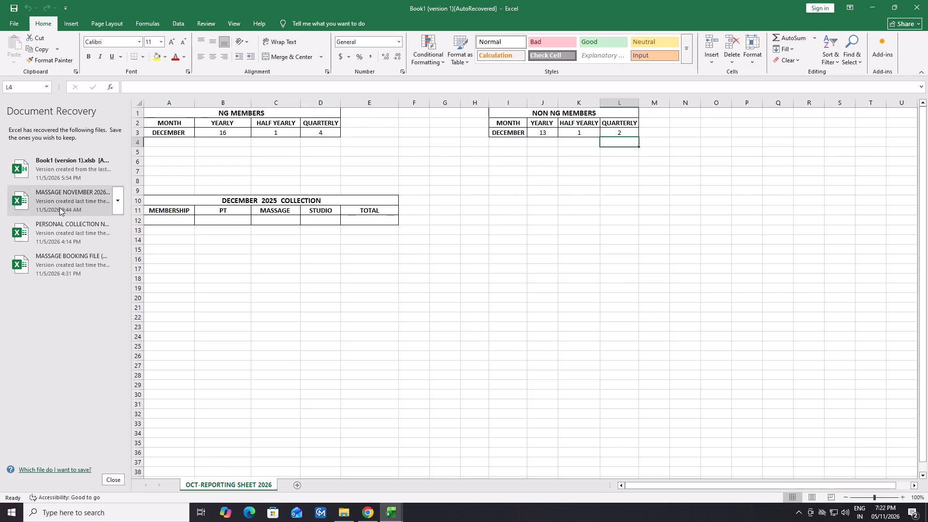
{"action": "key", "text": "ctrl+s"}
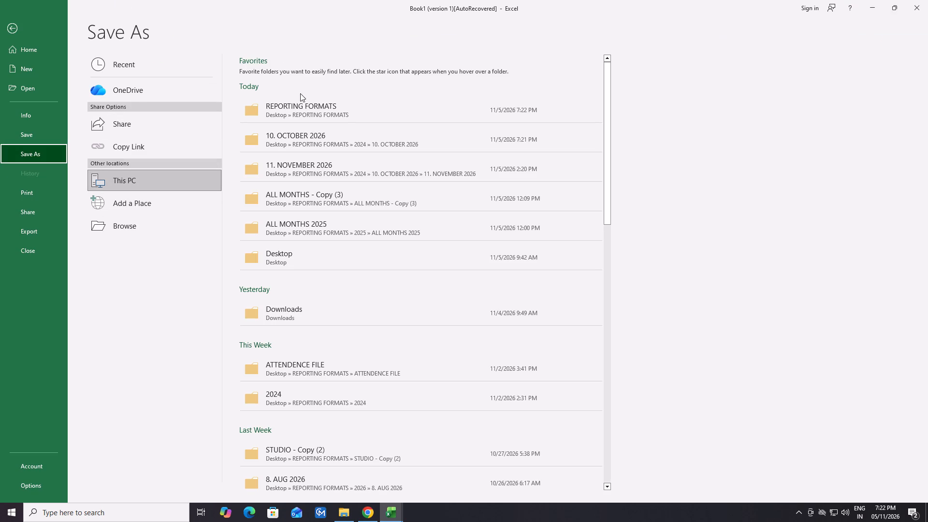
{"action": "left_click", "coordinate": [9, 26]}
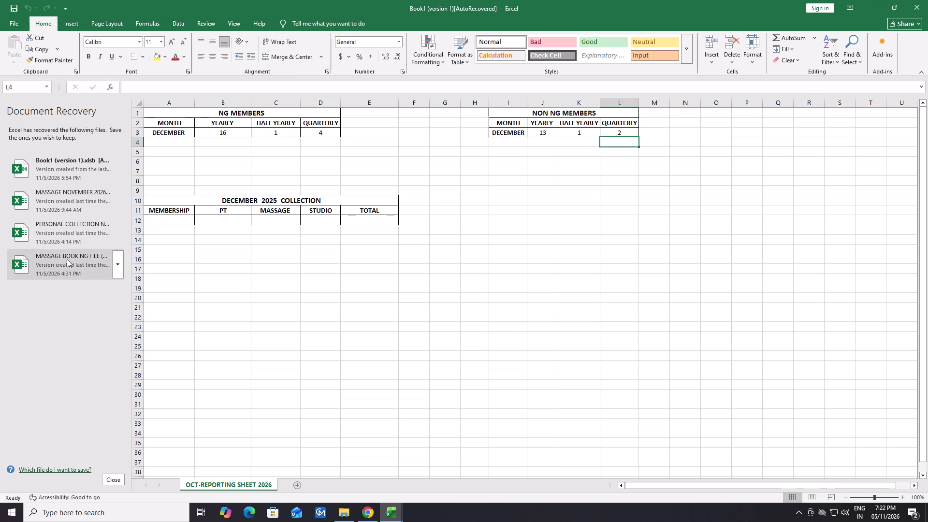
Open the recovered MASSAGE NOVEMBER 2026 workbook and save it.
{"action": "double_click", "coordinate": [71, 190]}
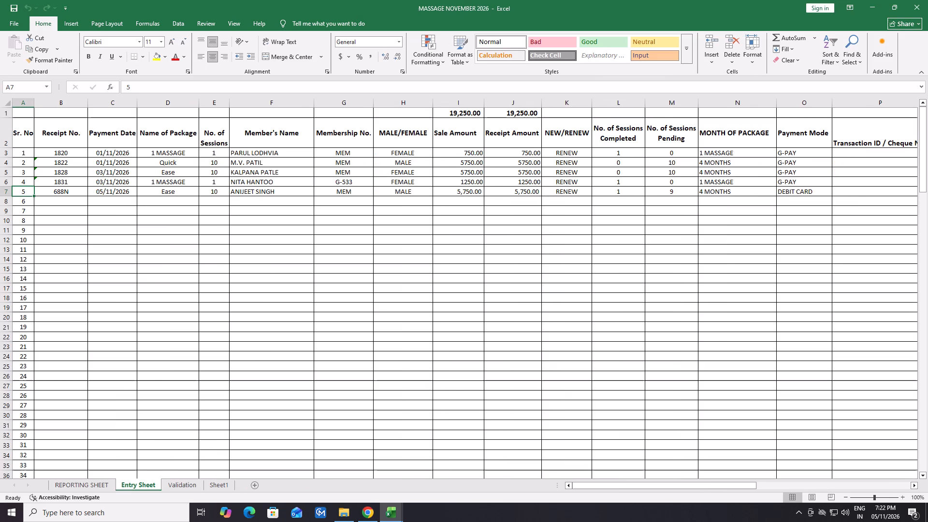
{"action": "key", "text": "ctrl+s"}
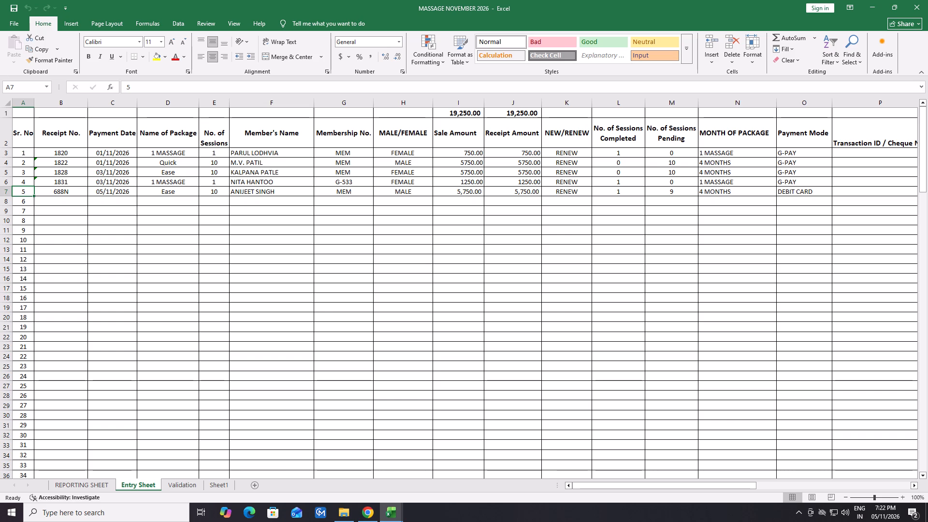
Return to the APRIL 2025 REEPORTING SHEET workbook and open the recovered PERSONAL COLLECTION NOV 2026 file from there.
{"action": "left_click", "coordinate": [350, 519]}
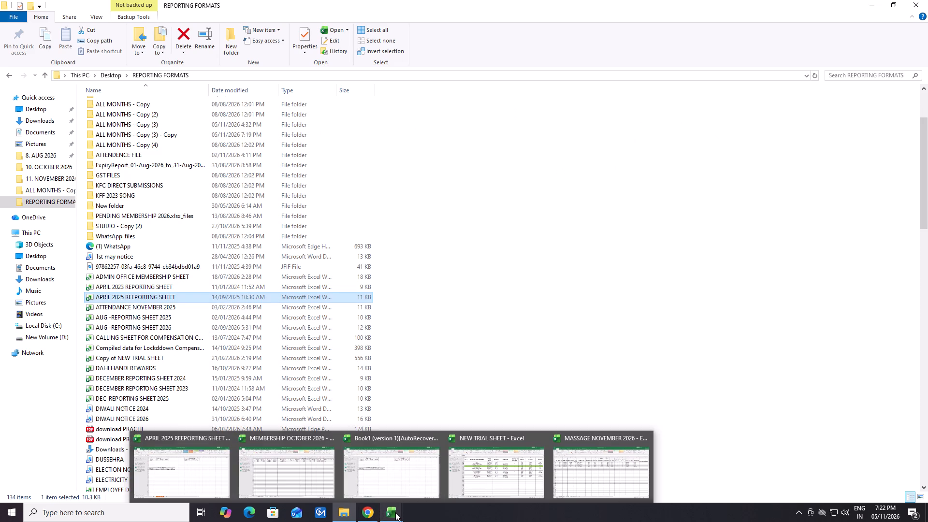
{"action": "left_click", "coordinate": [199, 466]}
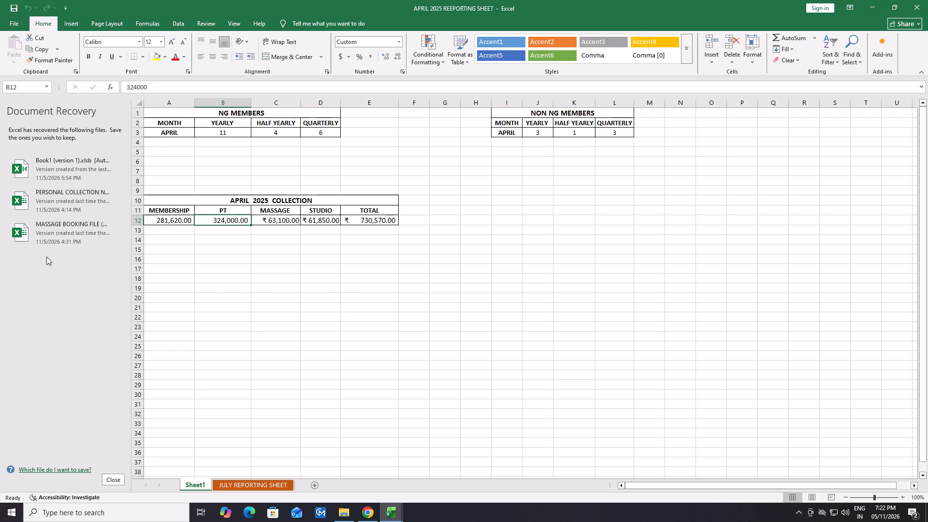
{"action": "double_click", "coordinate": [82, 214]}
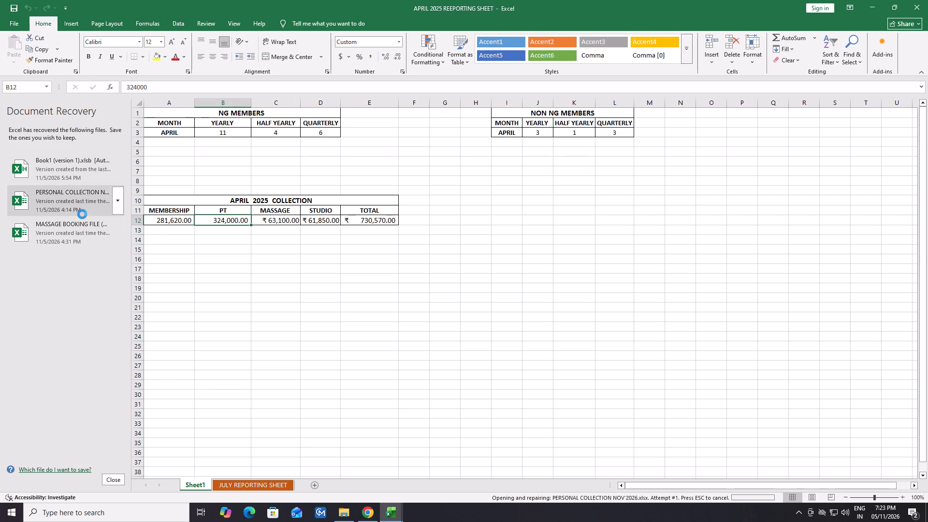
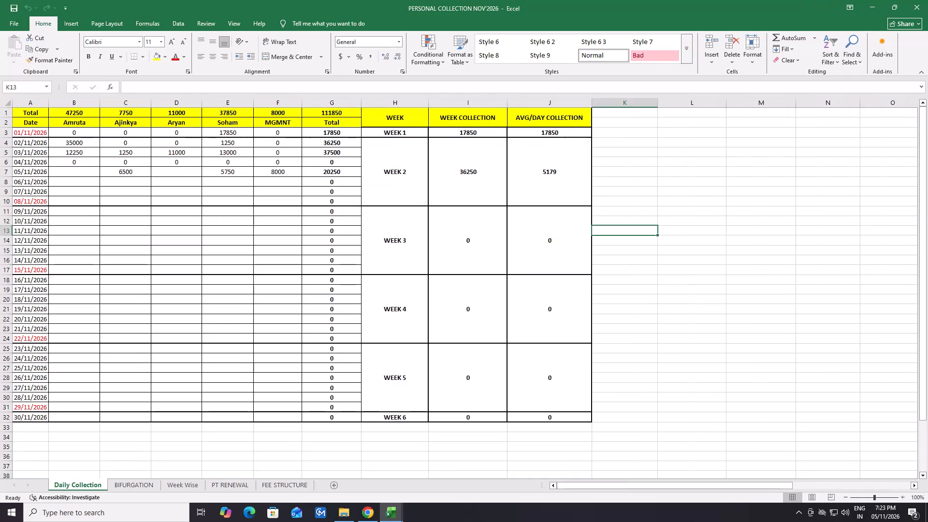
Save the recovered PERSONAL COLLECTION NOV'2026 workbook.
{"action": "key", "text": "ctrl+s"}
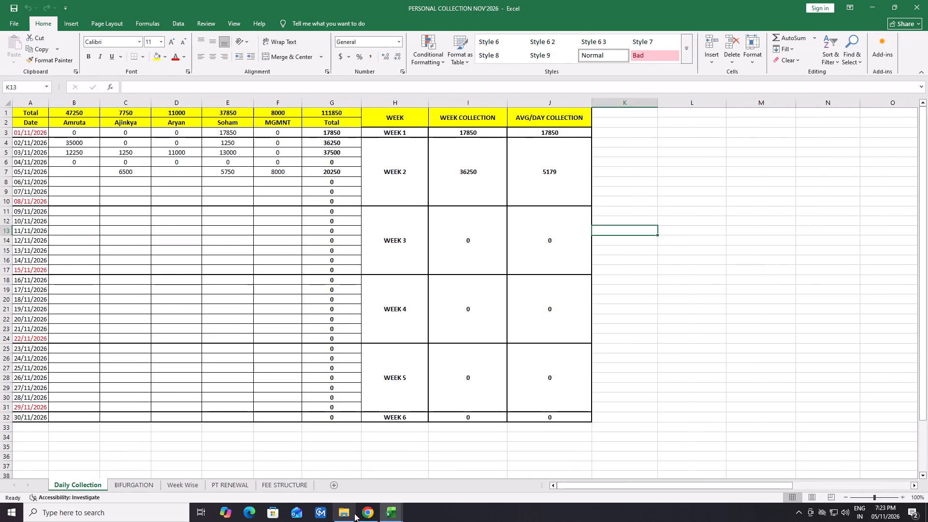
Return to the APRIL 2025 REEPORTING SHEET workbook, open the recovered MASSAGE BOOKING FILE from there and save it.
{"action": "double_click", "coordinate": [353, 516]}
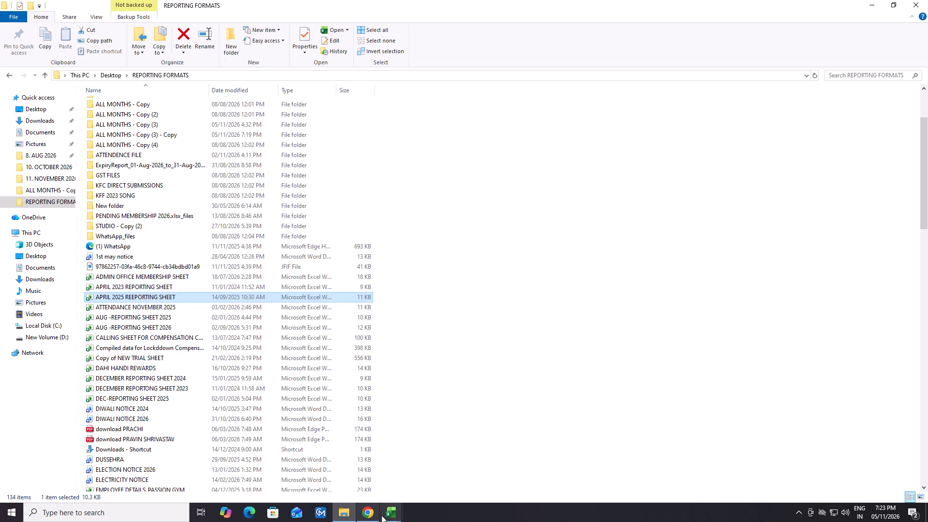
{"action": "left_click", "coordinate": [381, 515]}
{"action": "left_click", "coordinate": [139, 469]}
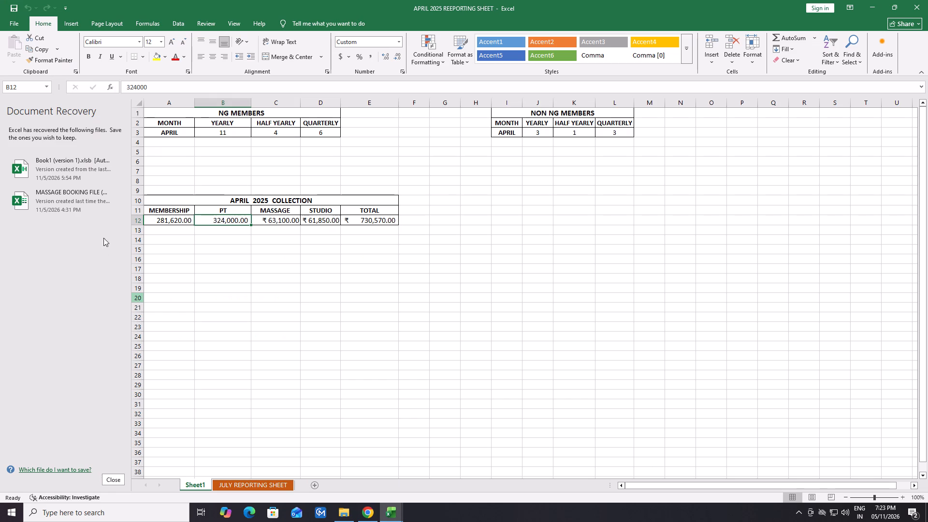
{"action": "double_click", "coordinate": [98, 207]}
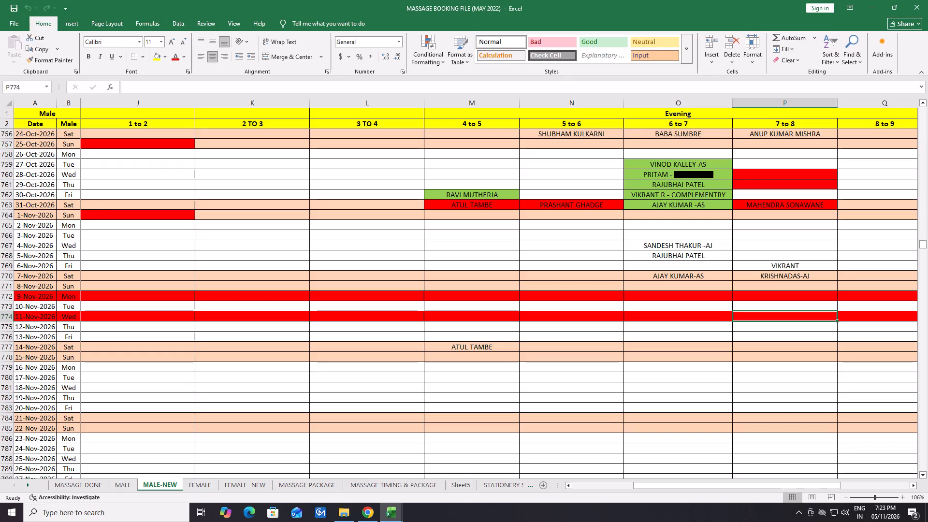
{"action": "key", "text": "ctrl+s"}
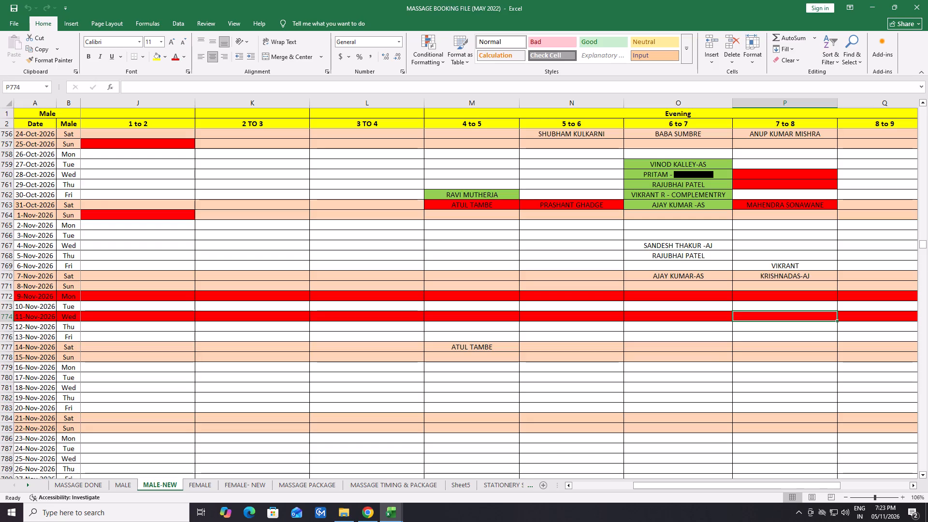
Open the auto-recovered Book1 (version 1) again from the APRIL 2025 REEPORTING SHEET workbook and dismiss its Document Recovery list.
{"action": "left_click", "coordinate": [391, 519]}
{"action": "left_click", "coordinate": [105, 475]}
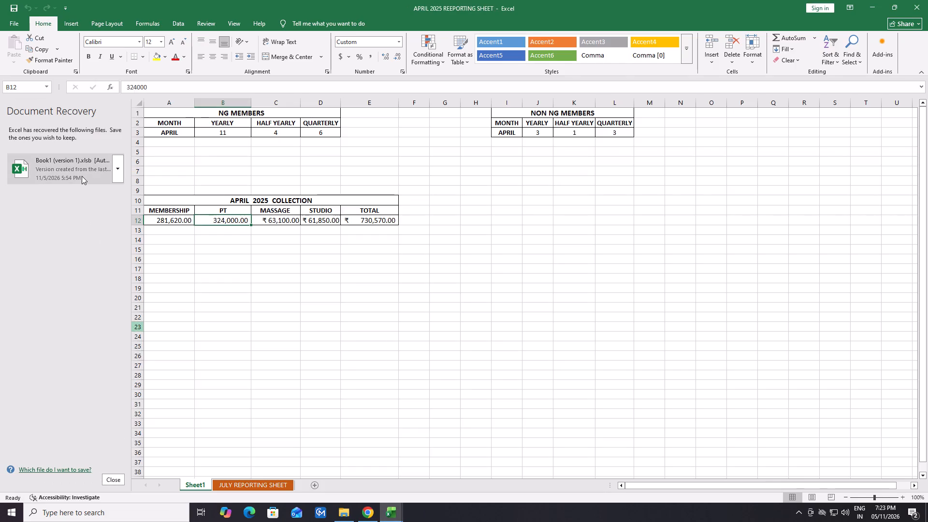
{"action": "triple_click", "coordinate": [82, 176]}
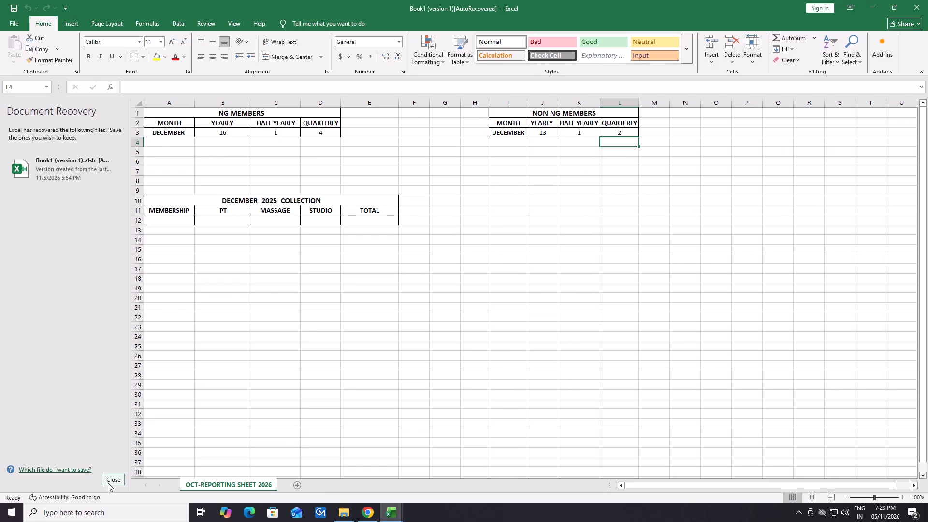
{"action": "left_click", "coordinate": [108, 483]}
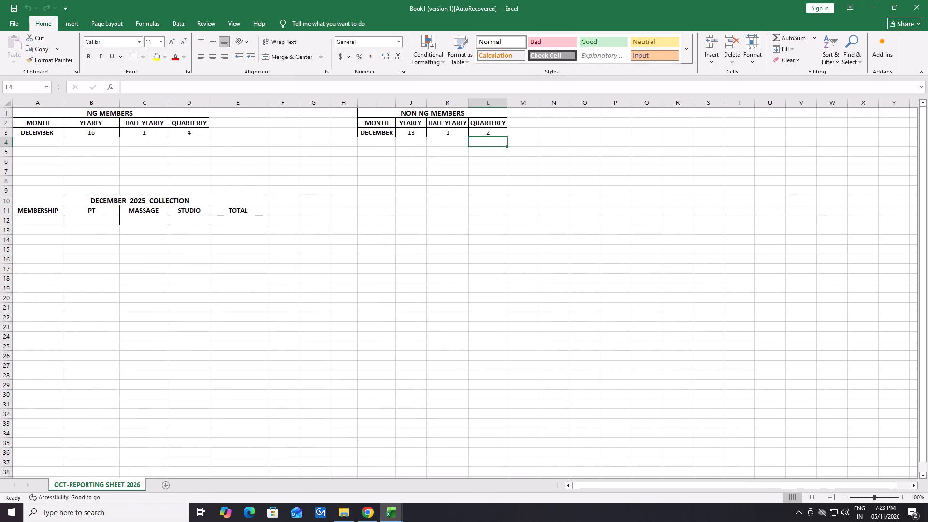
{"action": "right_click", "coordinate": [307, 247]}
Close the APRIL 2025 REEPORTING SHEET workbook.
{"action": "left_click", "coordinate": [400, 521]}
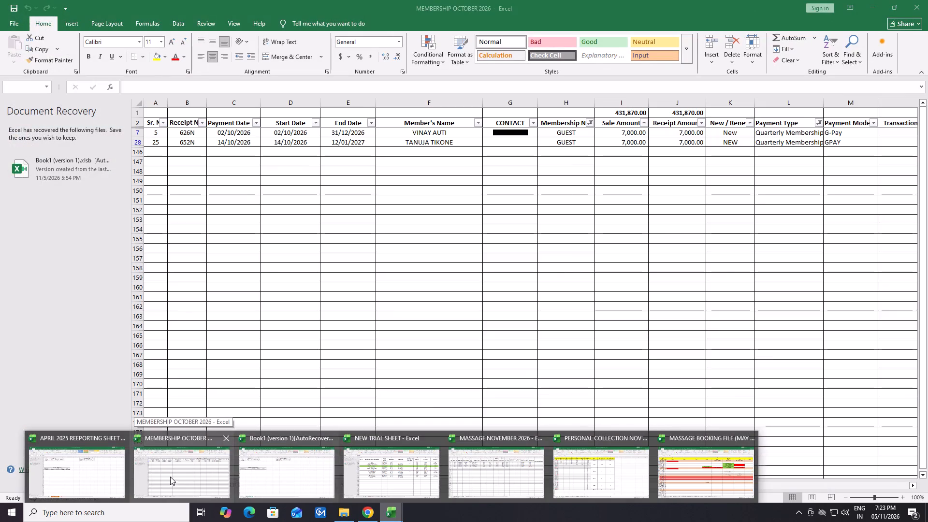
{"action": "left_click", "coordinate": [119, 436]}
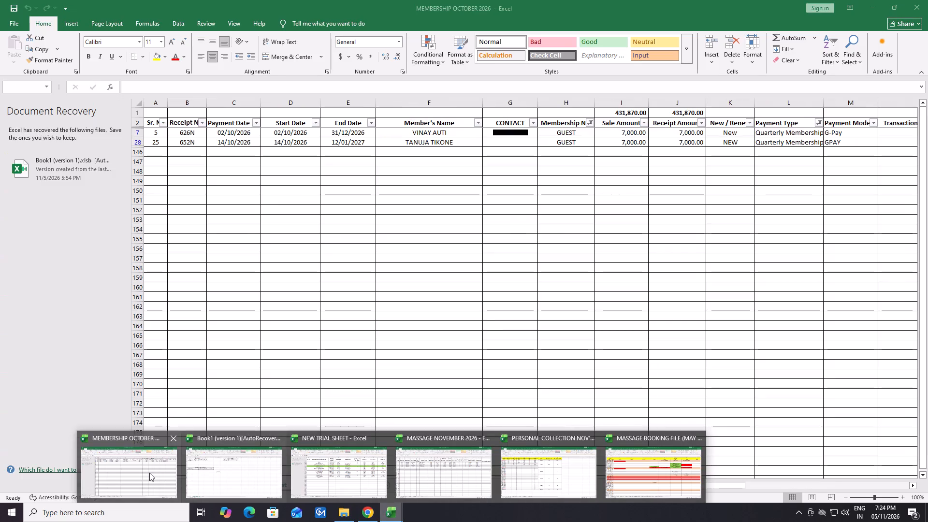
Bring up the MEMBERSHIP OCTOBER 2026 workbook and dismiss its Document Recovery list.
{"action": "double_click", "coordinate": [149, 473]}
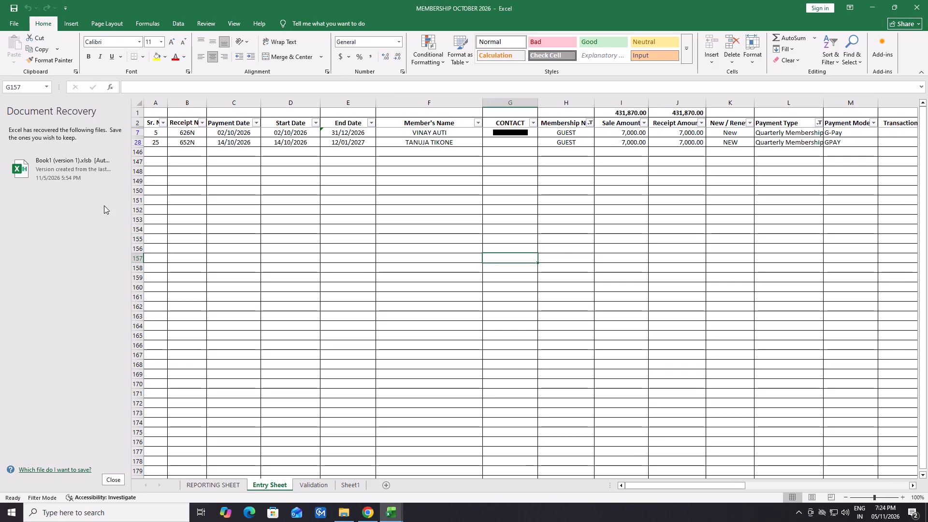
{"action": "left_click", "coordinate": [108, 480]}
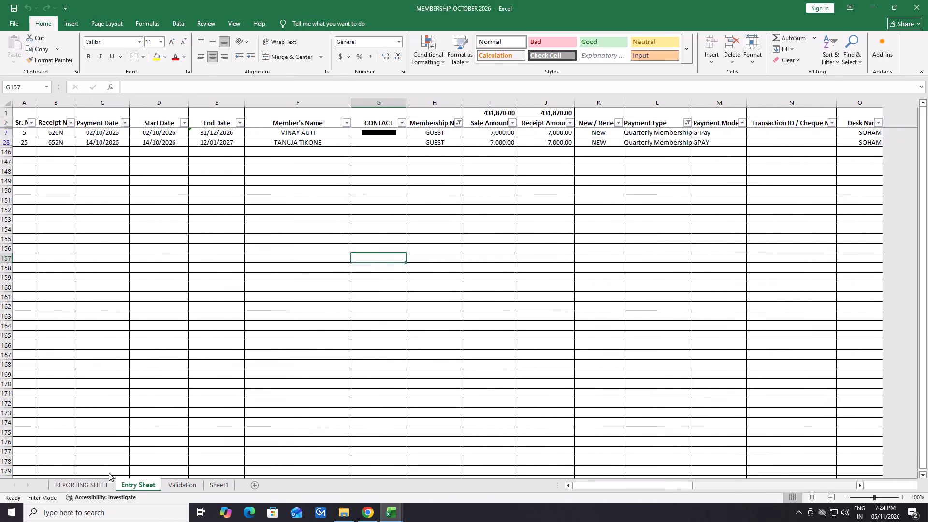
{"action": "right_click", "coordinate": [279, 247]}
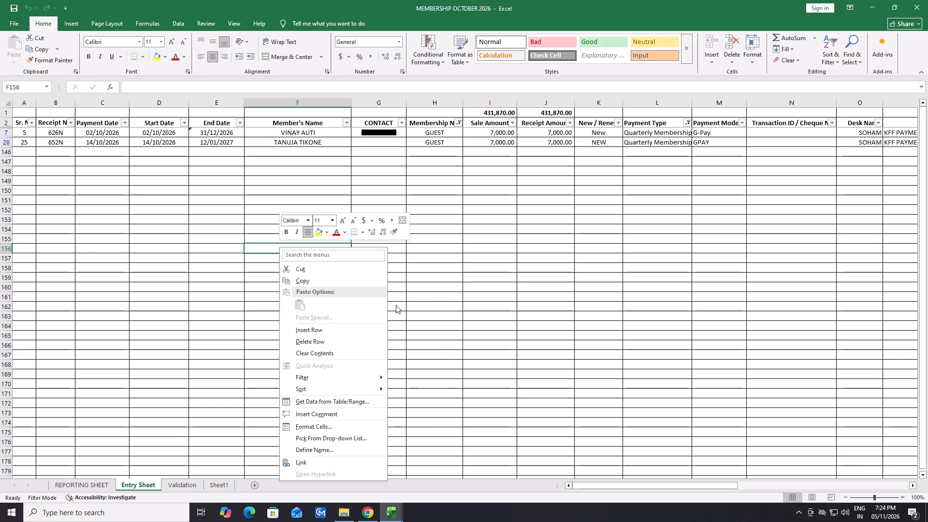
{"action": "left_click", "coordinate": [432, 296]}
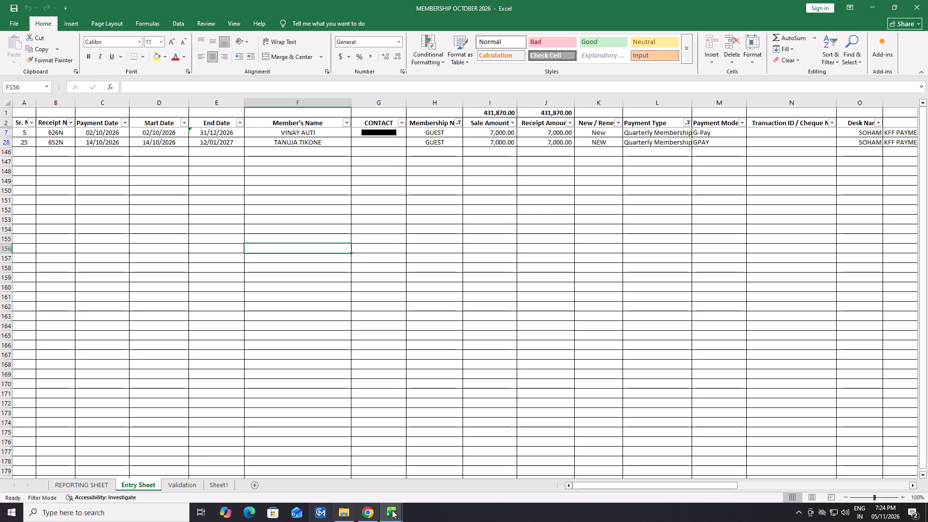
Close the MASSAGE NOVEMBER 2026 workbook.
{"action": "left_click", "coordinate": [392, 510]}
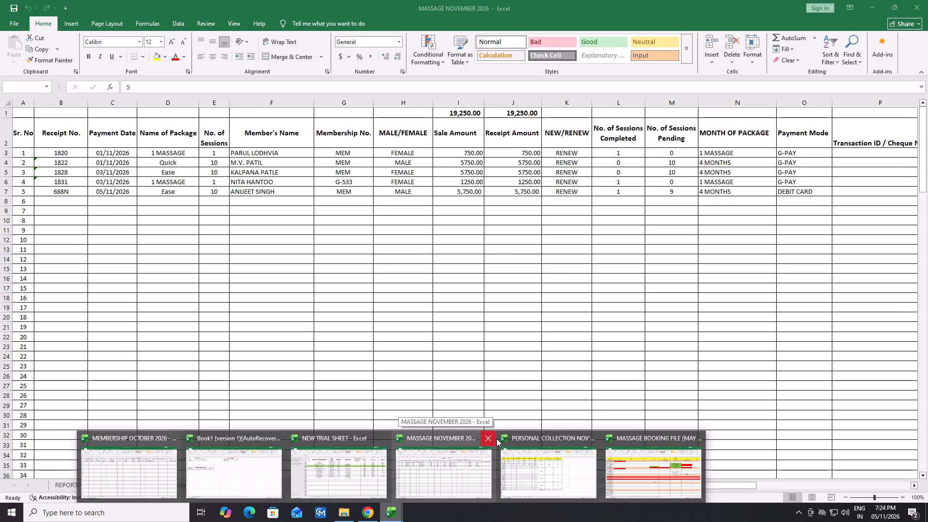
{"action": "left_click", "coordinate": [488, 438]}
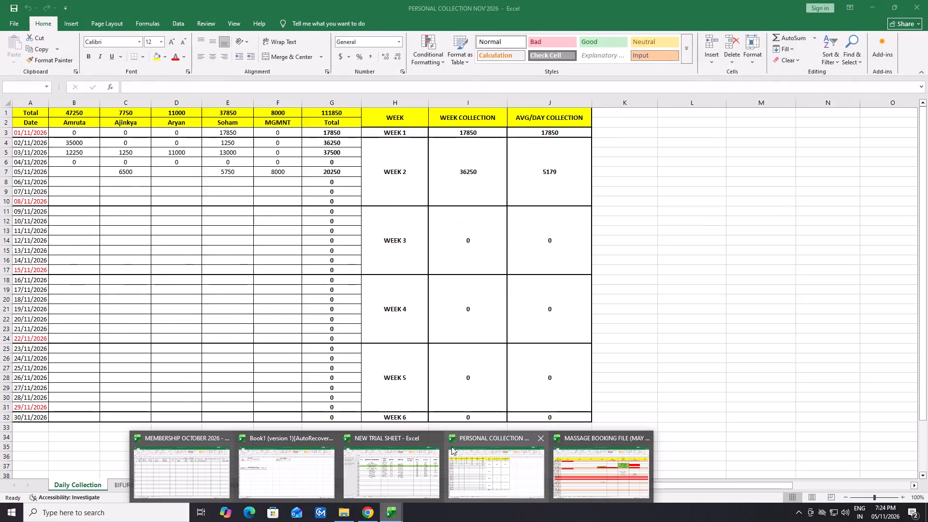
Bring up the NEW TRIAL SHEET workbook and dismiss its Document Recovery list.
{"action": "triple_click", "coordinate": [366, 462]}
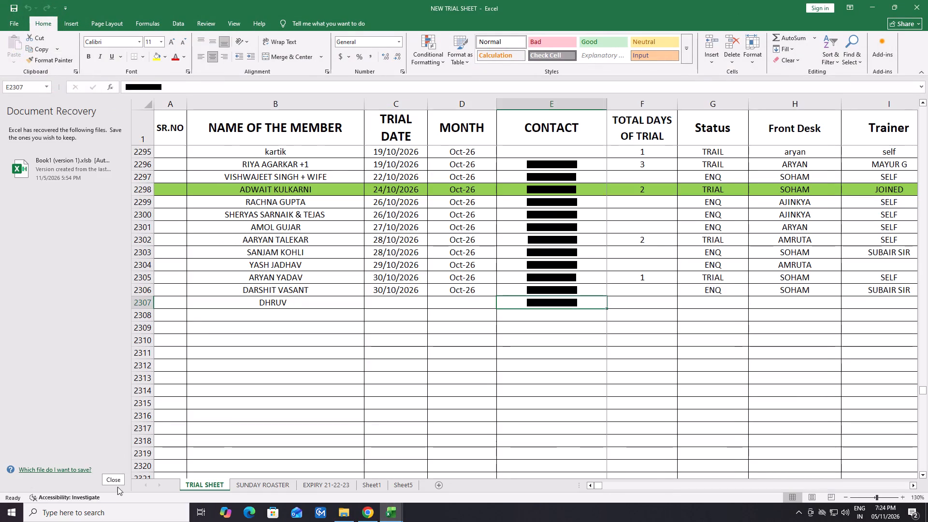
{"action": "left_click", "coordinate": [110, 481]}
Enter trial date 05/11/2026 in row 2307 and copy the month Oct-26 and status ENQ down from the row above.
{"action": "double_click", "coordinate": [264, 305]}
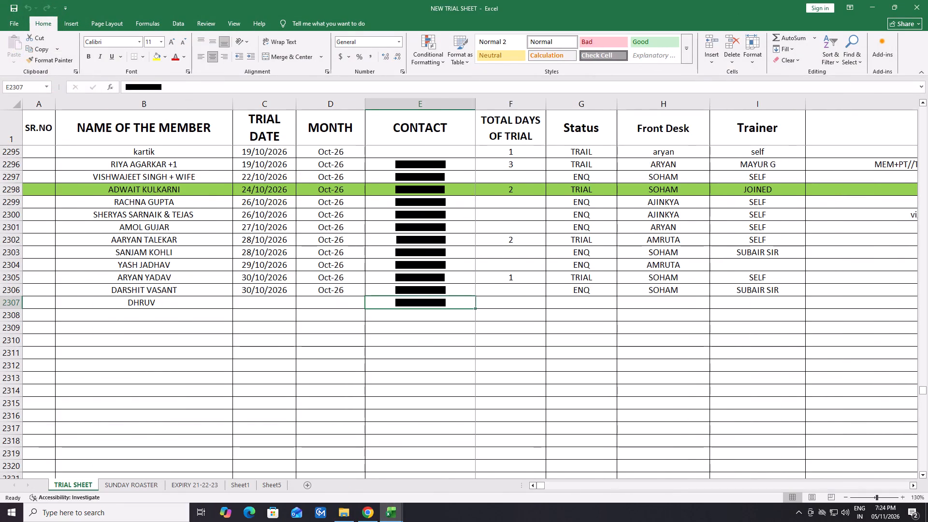
{"action": "left_click", "coordinate": [279, 340]}
{"action": "left_click", "coordinate": [276, 303]}
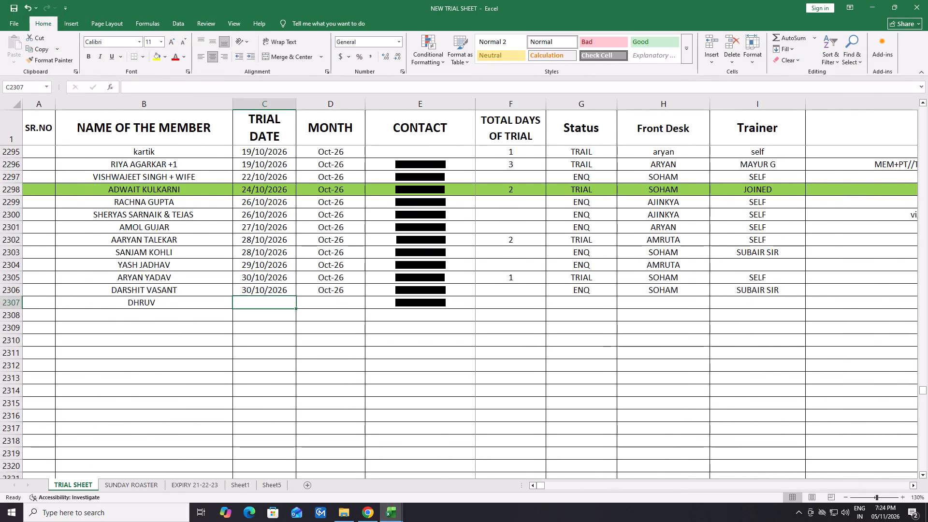
{"action": "type", "text": "05/"}
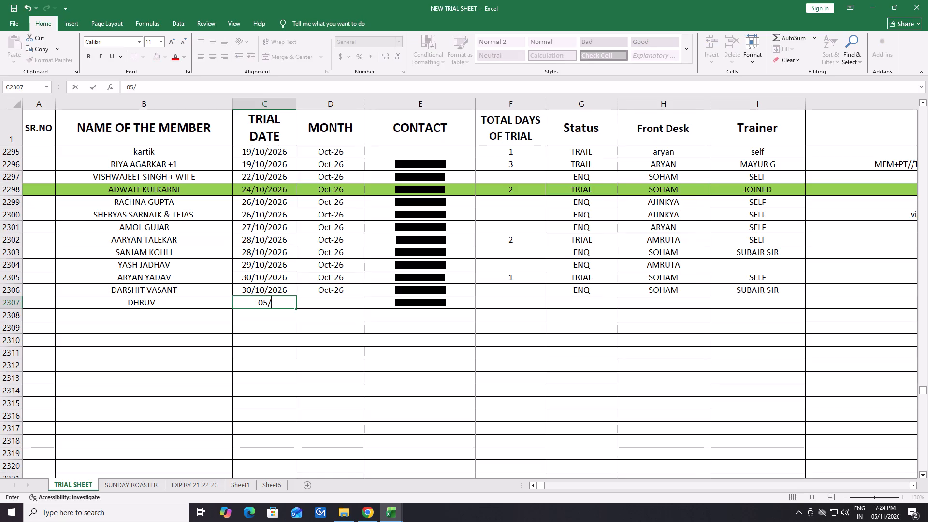
{"action": "type", "text": "11/"}
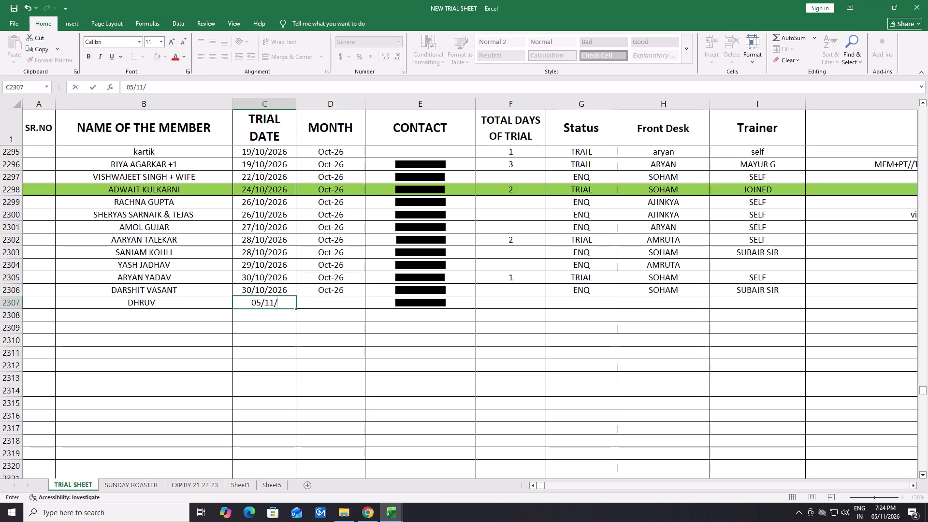
{"action": "type", "text": "2026"}
{"action": "key", "text": "Return"}
{"action": "key", "text": "Up"}
{"action": "key", "text": "Right"}
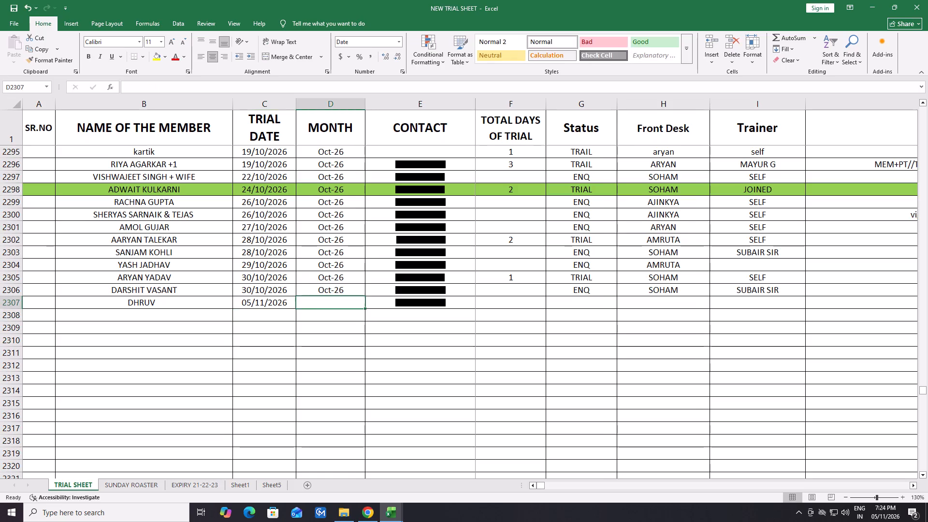
{"action": "key", "text": "ctrl+d"}
{"action": "key", "text": "Right"}
{"action": "key", "text": "Right"}
{"action": "key", "text": "Right"}
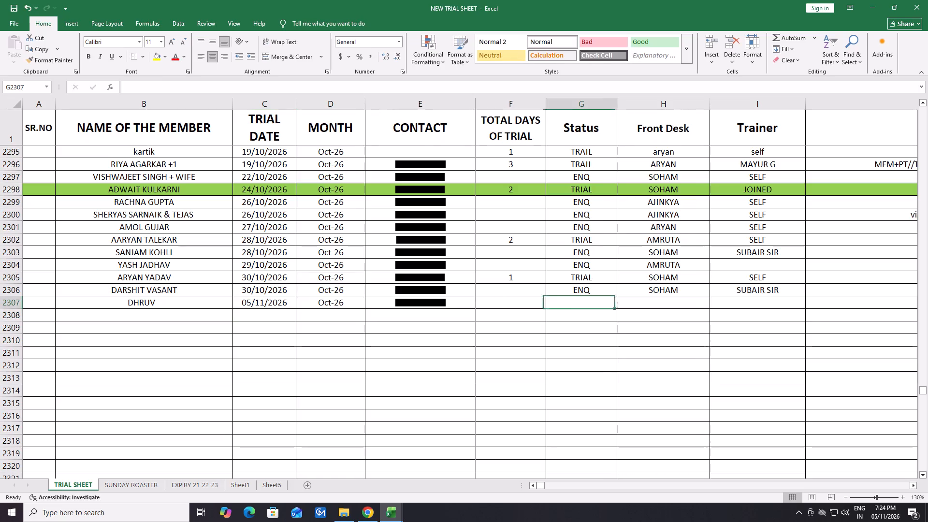
{"action": "key", "text": "Right"}
{"action": "key", "text": "Left"}
{"action": "key", "text": "ctrl+d"}
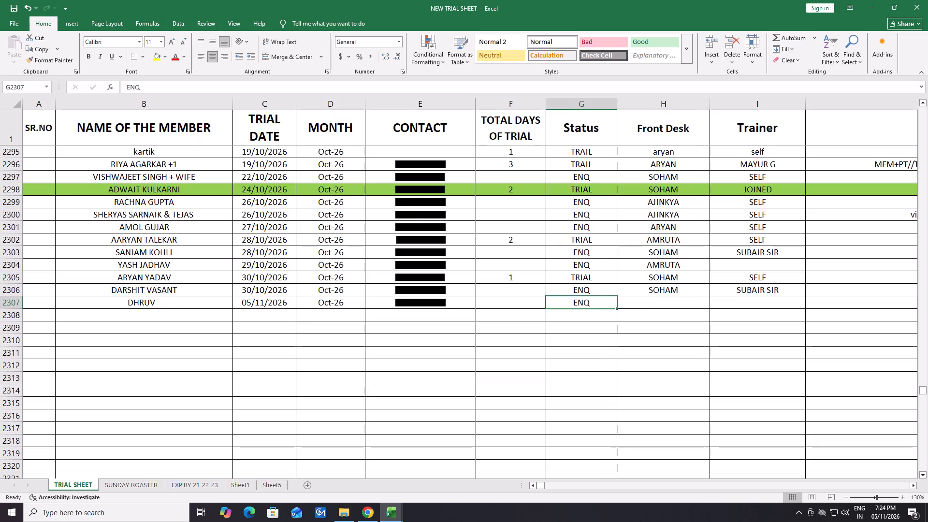
Enter ARYAN as the front desk and SELF as the trainer in row 2307.
{"action": "key", "text": "Right"}
{"action": "type", "text": "ar"}
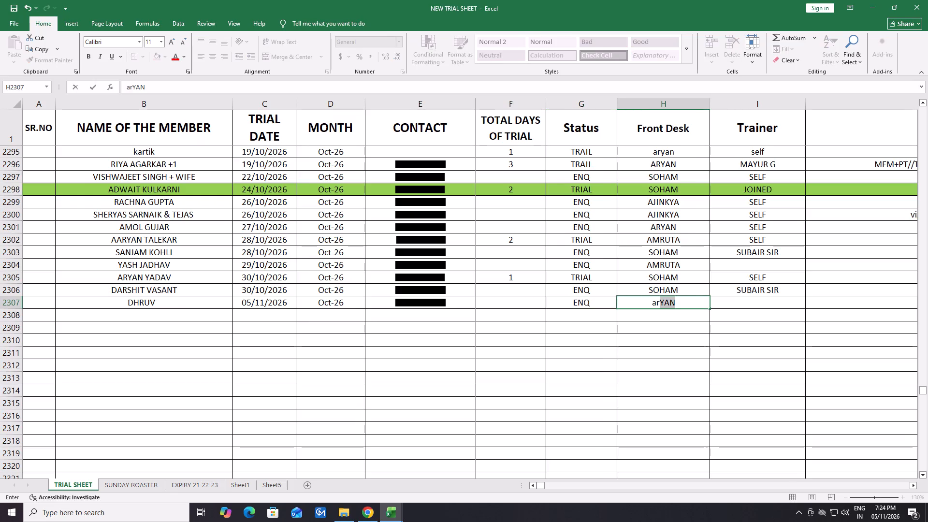
{"action": "key", "text": "BackSpace"}
{"action": "key", "text": "BackSpace"}
{"action": "key", "text": "BackSpace"}
{"action": "key", "text": "BackSpace"}
{"action": "type", "text": "ARY"}
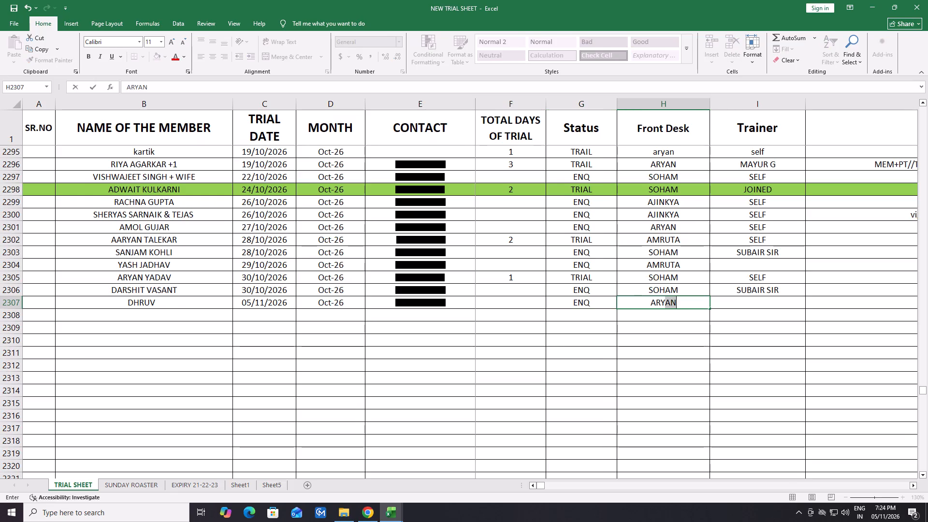
{"action": "key", "text": "Return"}
{"action": "key", "text": "Up"}
{"action": "key", "text": "Right"}
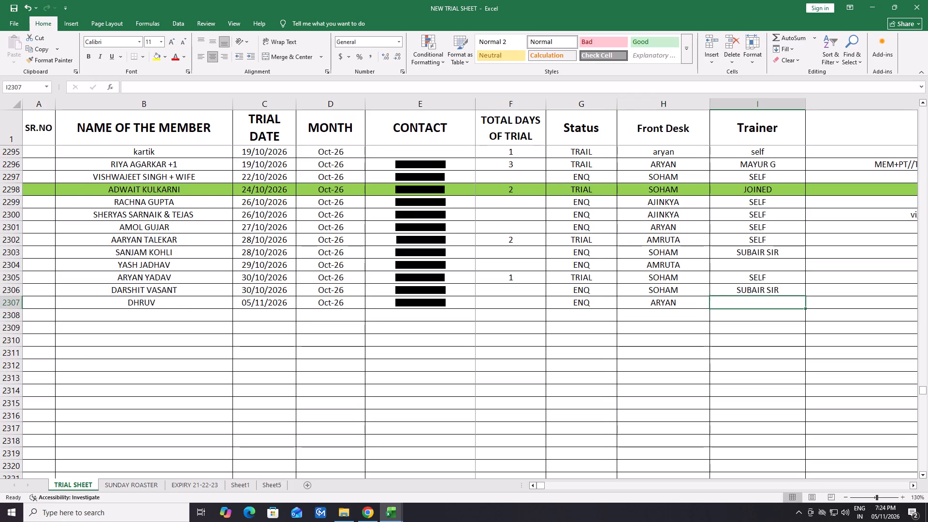
{"action": "type", "text": "SEK"}
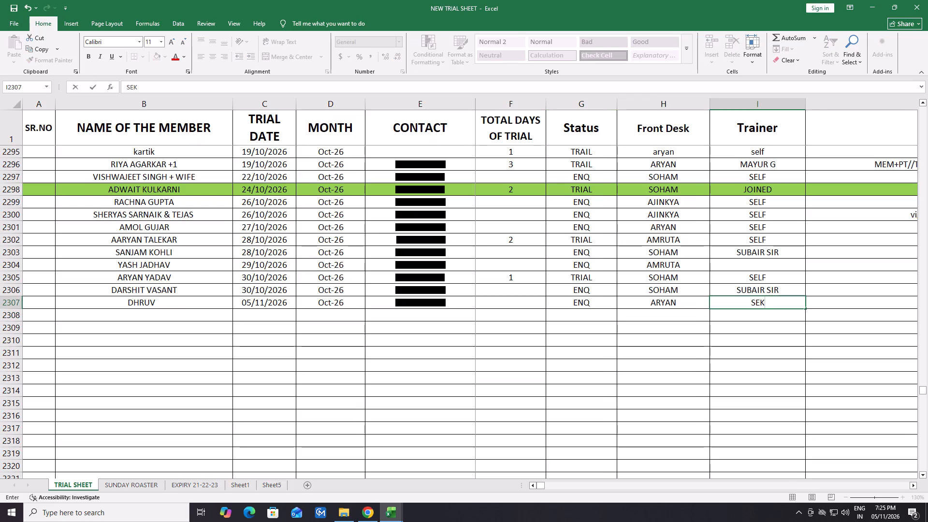
{"action": "key", "text": "BackSpace"}
{"action": "type", "text": "LF"}
{"action": "key", "text": "Return"}
Return to the first cell of row 2307 and save the NEW TRIAL SHEET workbook.
{"action": "key", "text": "Up"}
{"action": "key", "text": "Left"}
{"action": "key", "text": "Left"}
{"action": "key", "text": "Left"}
{"action": "key", "text": "Left"}
{"action": "key", "text": "Left"}
{"action": "key", "text": "Left"}
{"action": "key", "text": "Left"}
{"action": "key", "text": "Left"}
{"action": "key", "text": "Left"}
{"action": "key", "text": "Left"}
{"action": "key", "text": "Left"}
{"action": "key", "text": "Left"}
{"action": "key", "text": "Left"}
{"action": "key", "text": "Left"}
{"action": "key", "text": "Left"}
{"action": "key", "text": "Left"}
{"action": "key", "text": "Left"}
{"action": "key", "text": "Left"}
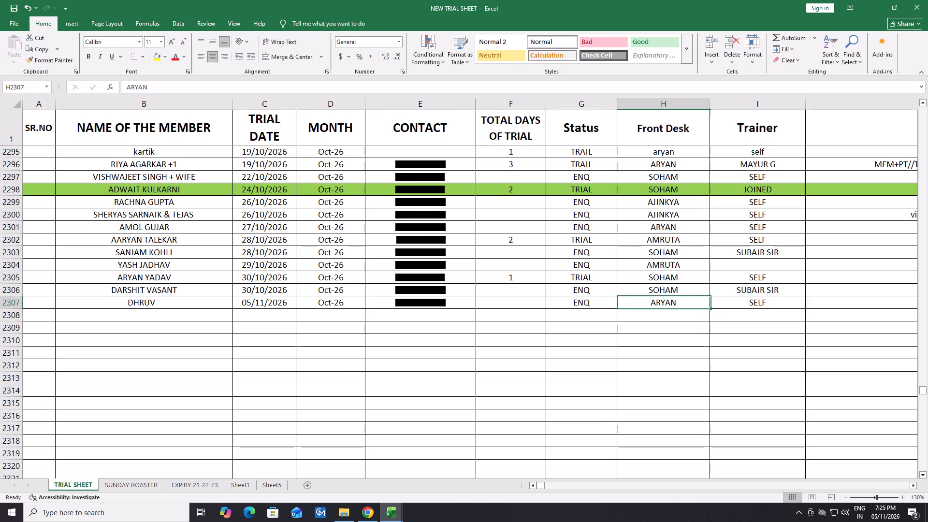
{"action": "key", "text": "ctrl+s"}
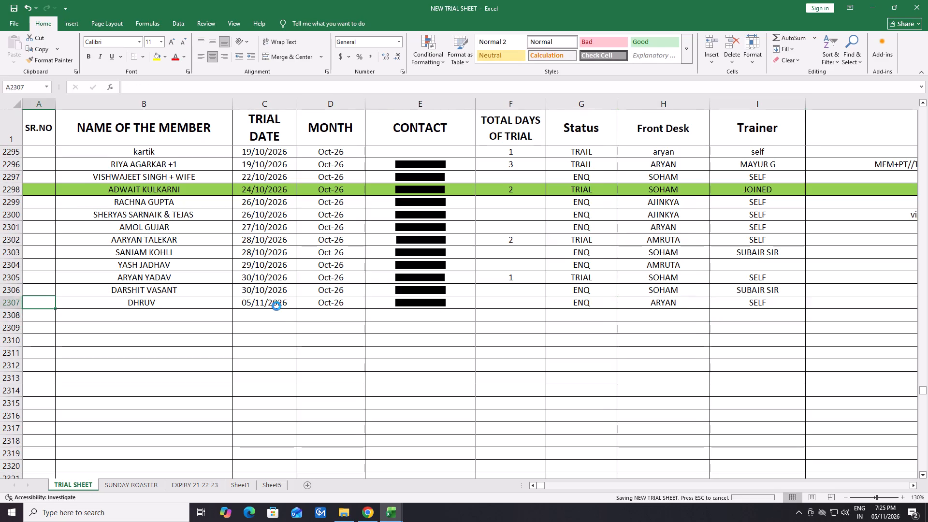
Set the Payment Type filter on the MEMBERSHIP OCTOBER 2026 Entry Sheet to include all payment types.
{"action": "left_click", "coordinate": [393, 513]}
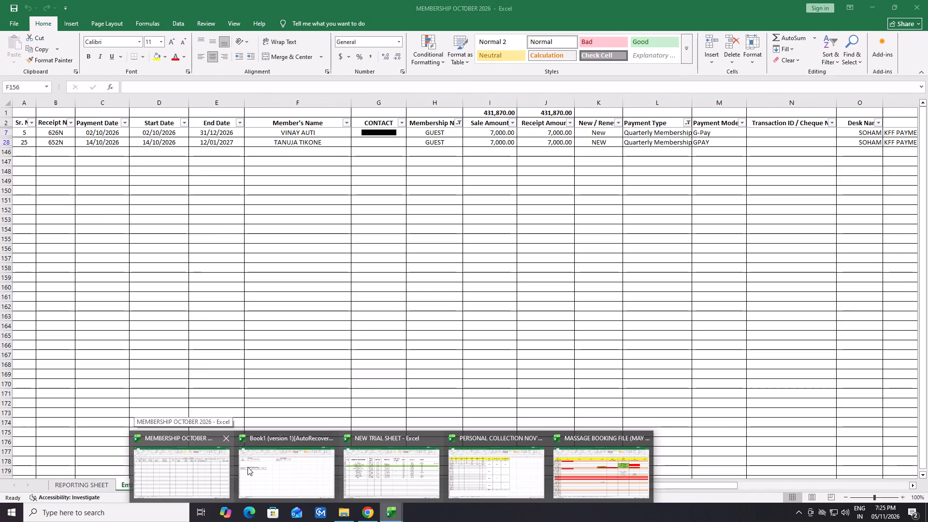
{"action": "left_click", "coordinate": [205, 474]}
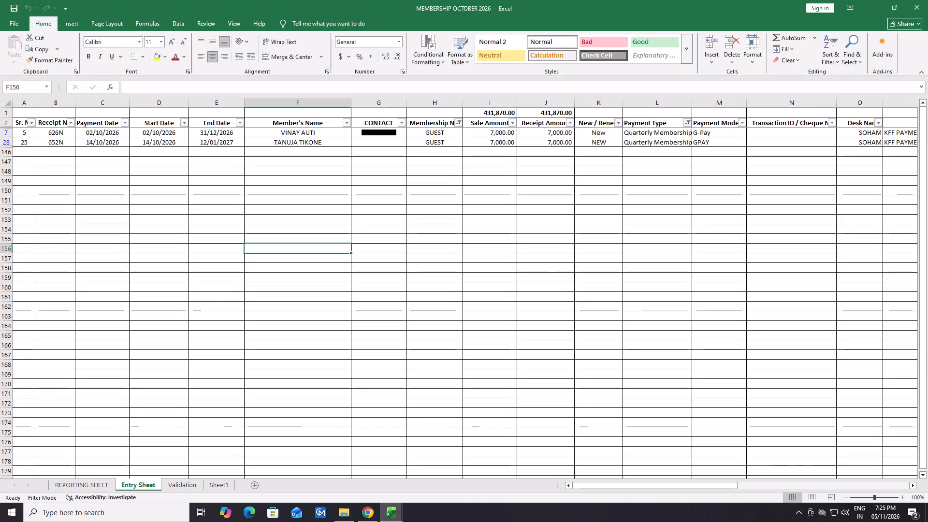
{"action": "left_click", "coordinate": [688, 125]}
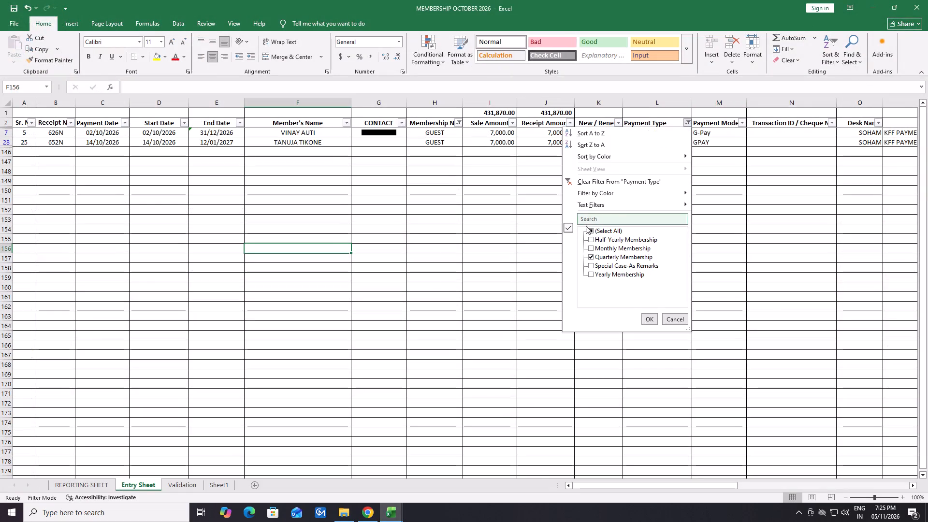
{"action": "left_click", "coordinate": [590, 230]}
{"action": "double_click", "coordinate": [644, 319]}
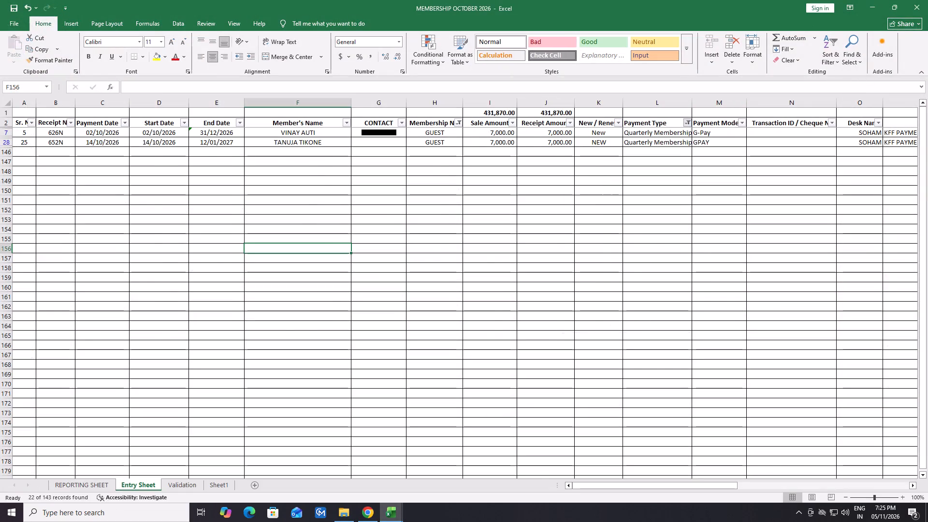
Set the Membership No. filter on the Entry Sheet to include all values.
{"action": "scroll", "coordinate": [428, 329], "scroll_direction": "up", "scroll_amount": 5}
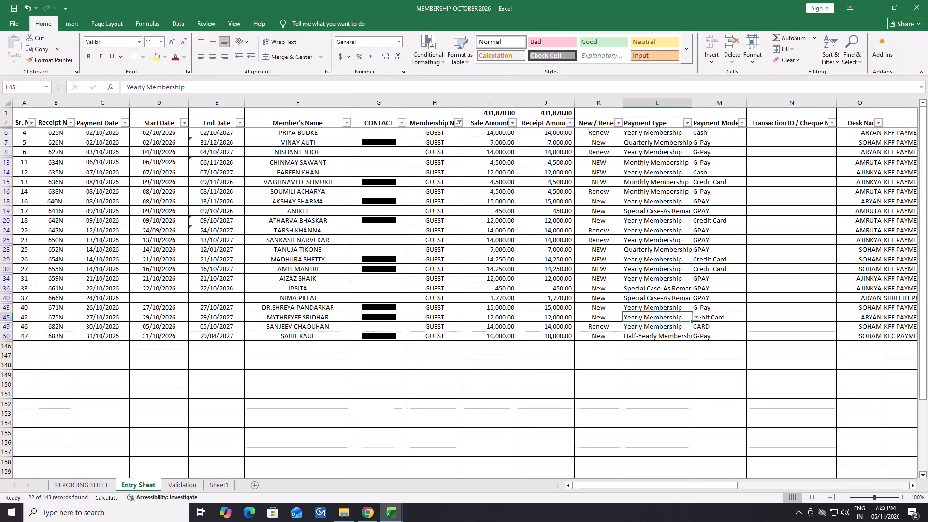
{"action": "left_click", "coordinate": [458, 121]}
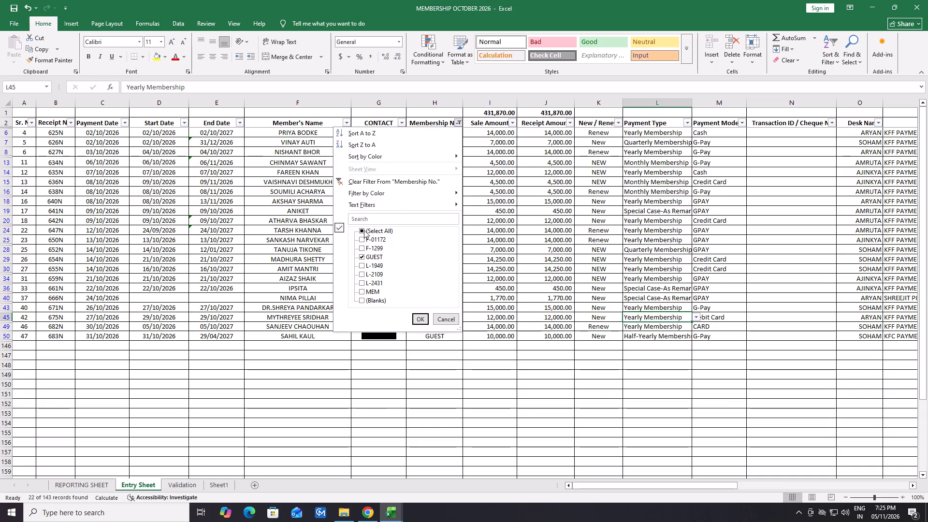
{"action": "left_click", "coordinate": [362, 229]}
{"action": "left_click", "coordinate": [424, 320]}
Close the MEMBERSHIP OCTOBER 2026 workbook and save its changes.
{"action": "double_click", "coordinate": [388, 512]}
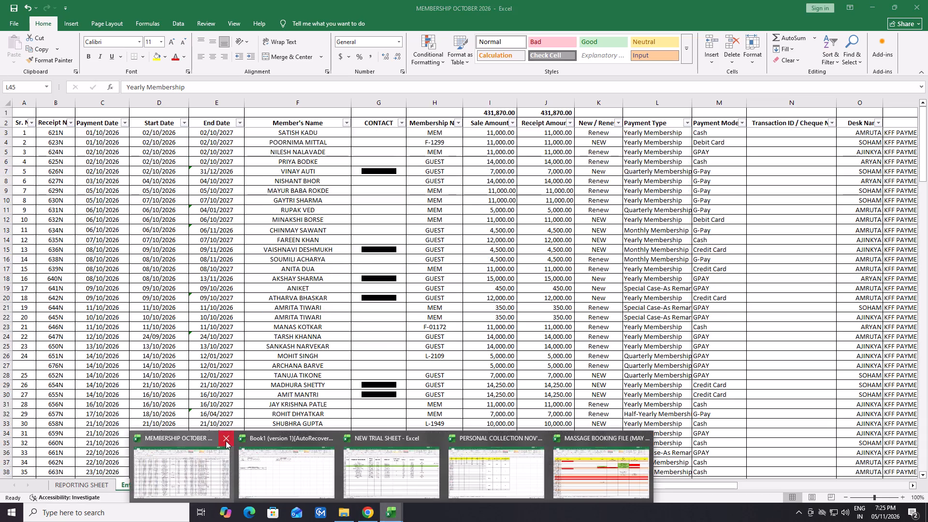
{"action": "left_click", "coordinate": [225, 441]}
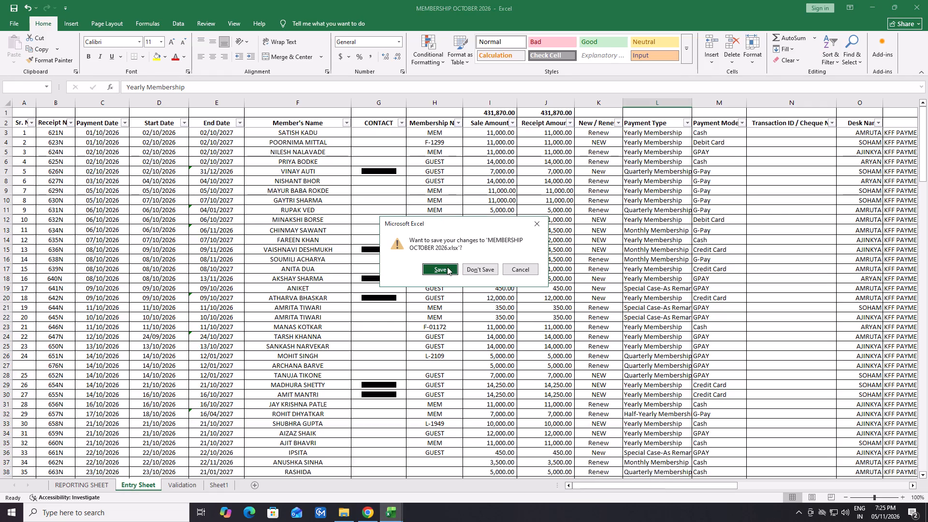
{"action": "left_click", "coordinate": [447, 267]}
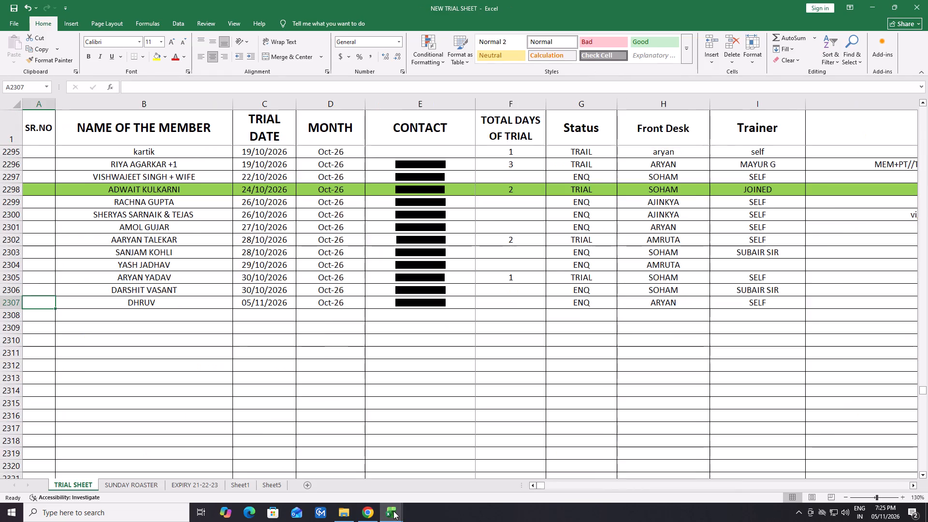
Open the PERSONAL COLLECTION OCT'2026 workbook from the 10. OCTOBER 2026 folder and show its BIFURGATION sheet.
{"action": "left_click", "coordinate": [221, 464]}
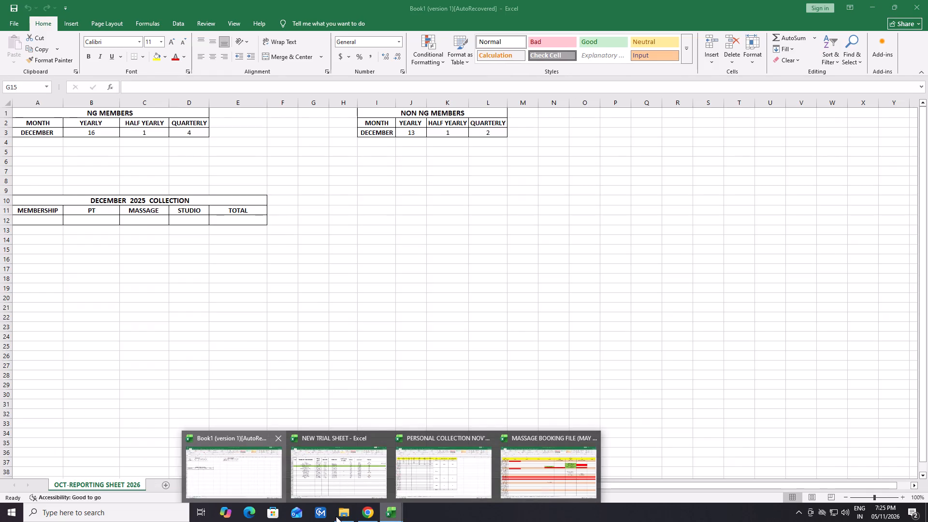
{"action": "left_click", "coordinate": [338, 515]}
{"action": "double_click", "coordinate": [52, 172]}
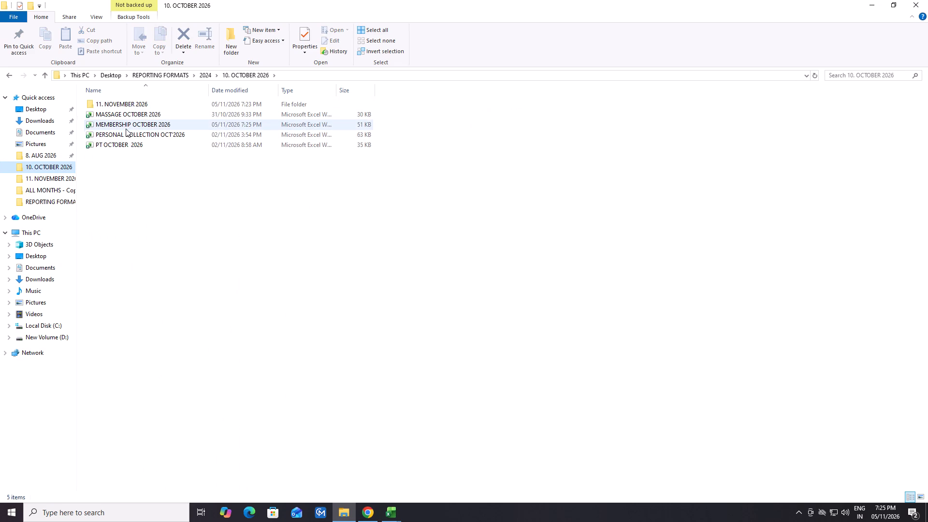
{"action": "double_click", "coordinate": [126, 134]}
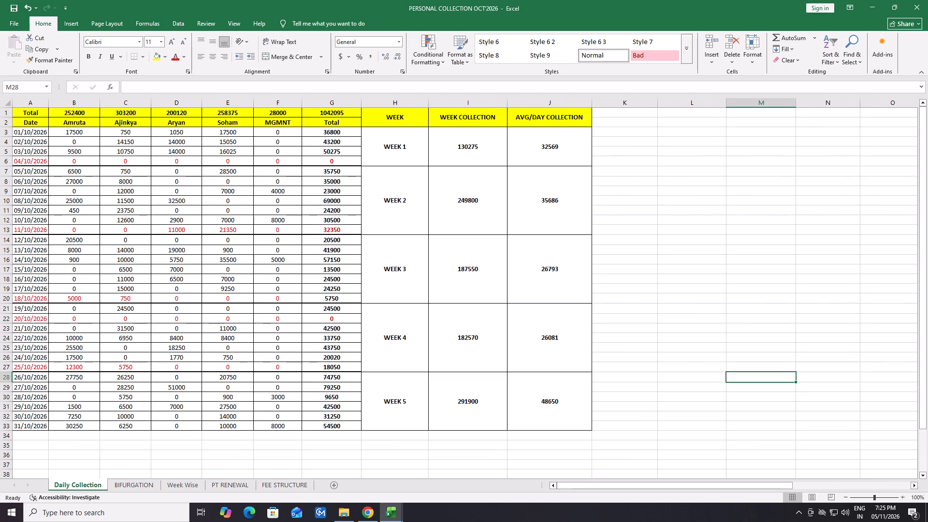
{"action": "left_click", "coordinate": [142, 484]}
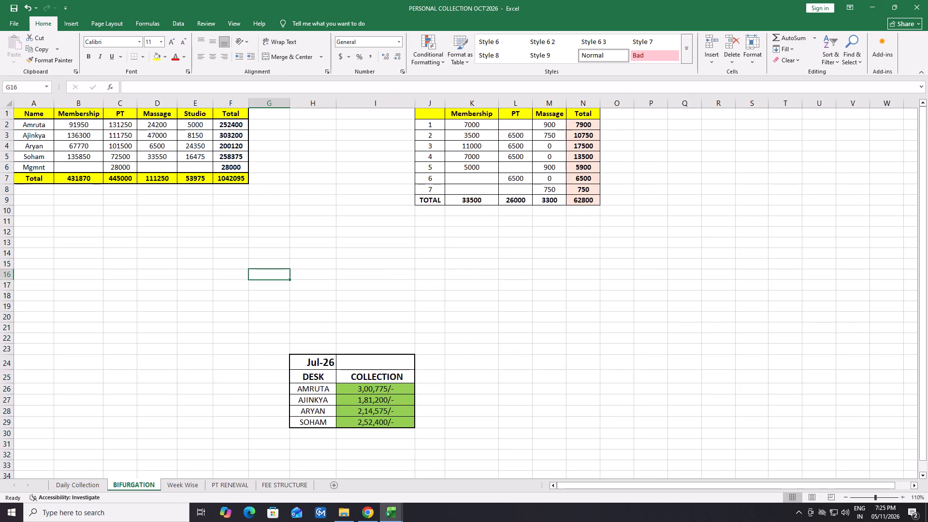
Enter the membership total 431870 from the BIFURGATION sheet under MEMBERSHIP in the collection table of recovered Book1.
{"action": "left_click", "coordinate": [87, 174]}
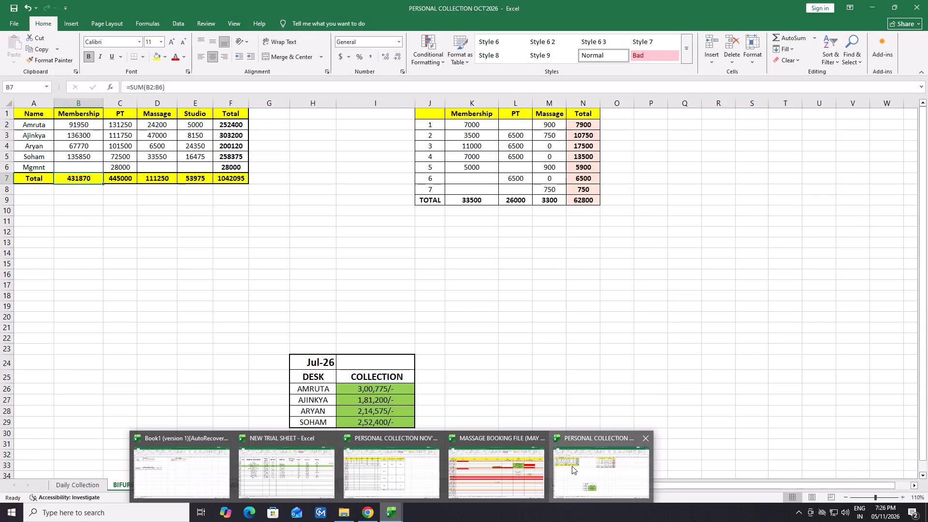
{"action": "left_click", "coordinate": [159, 466]}
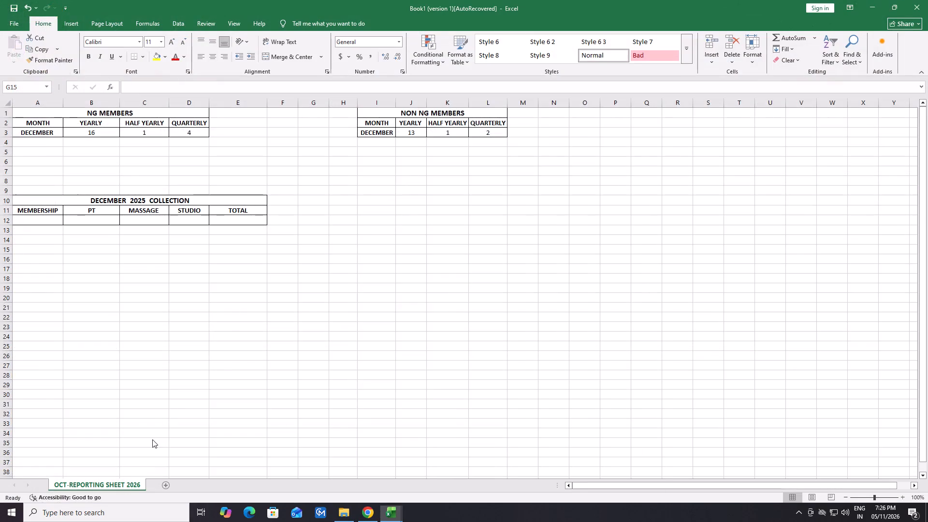
{"action": "double_click", "coordinate": [29, 221]}
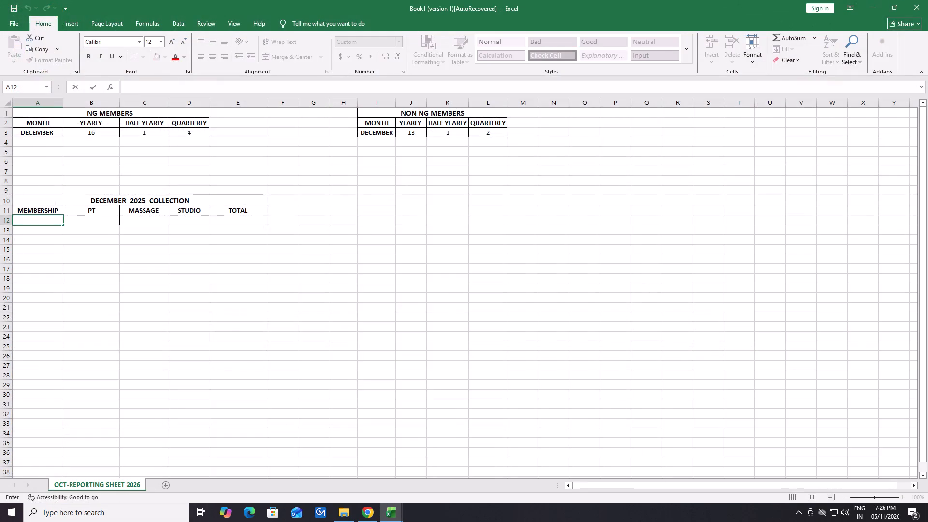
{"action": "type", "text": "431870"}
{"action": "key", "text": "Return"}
Look up the PT total on the BIFURGATION sheet and enter 445000 under PT in Book1's collection table.
{"action": "left_click", "coordinate": [100, 218]}
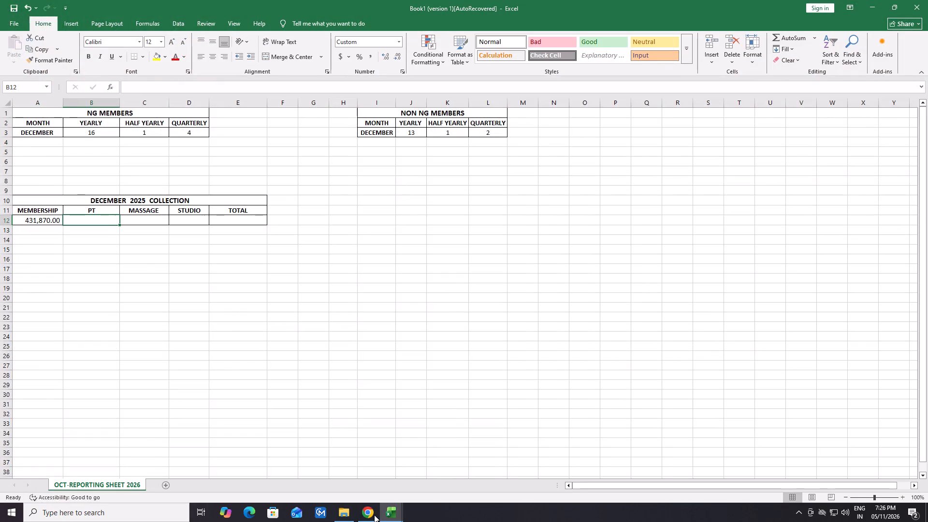
{"action": "left_click", "coordinate": [348, 517]}
{"action": "left_click", "coordinate": [397, 517]}
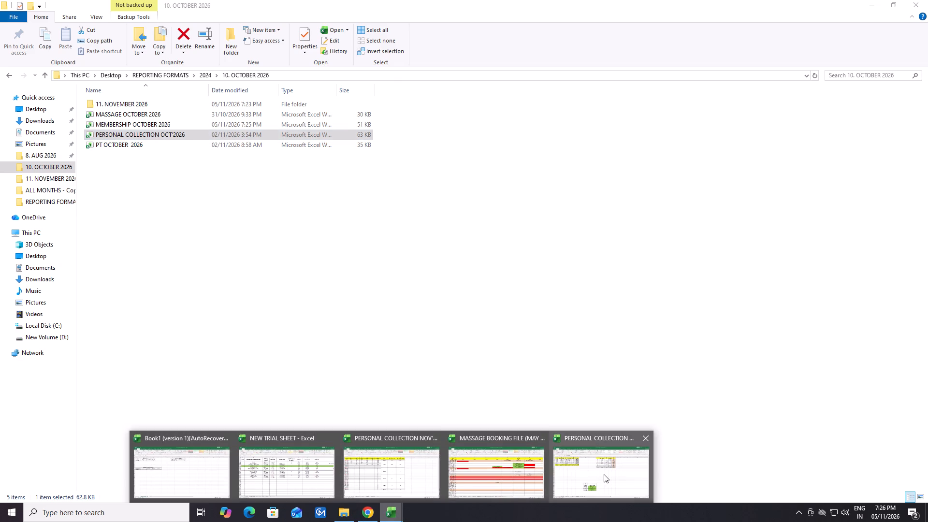
{"action": "left_click", "coordinate": [604, 474]}
{"action": "left_click", "coordinate": [123, 179]}
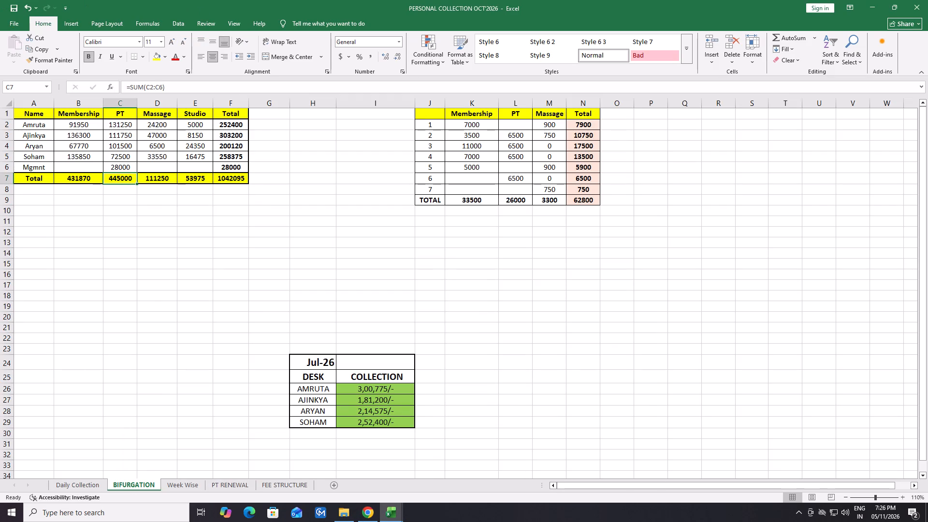
{"action": "double_click", "coordinate": [380, 510]}
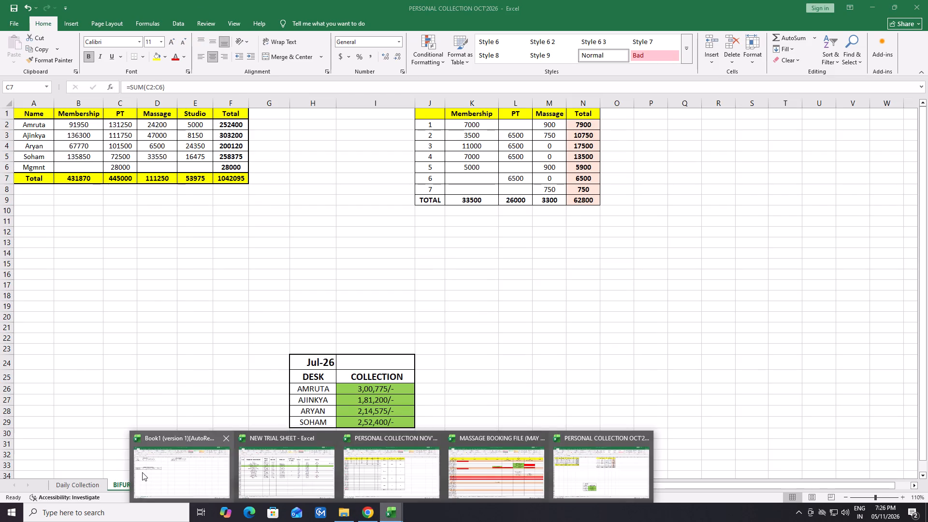
{"action": "left_click", "coordinate": [142, 472]}
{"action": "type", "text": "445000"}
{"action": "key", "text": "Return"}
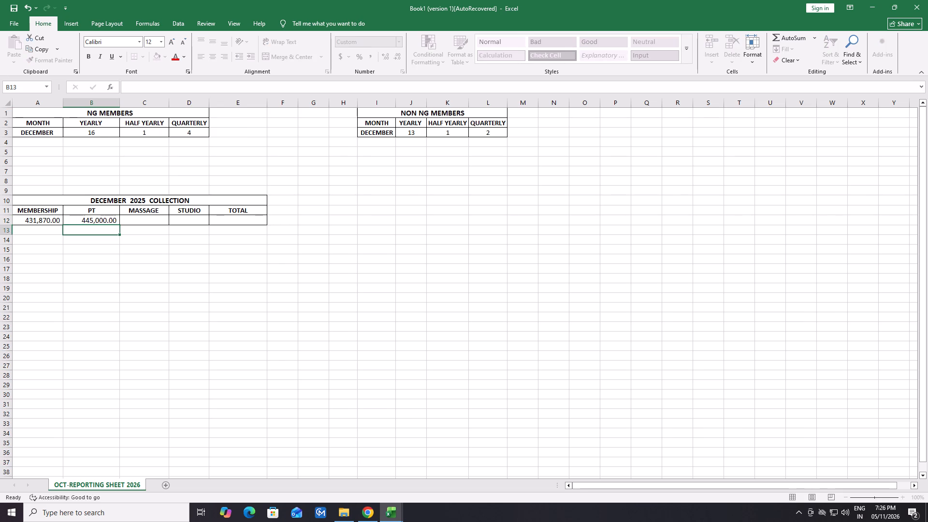
Check the massage total on the BIFURGATION sheet of PERSONAL COLLECTION OCT'2026 and return to Book1.
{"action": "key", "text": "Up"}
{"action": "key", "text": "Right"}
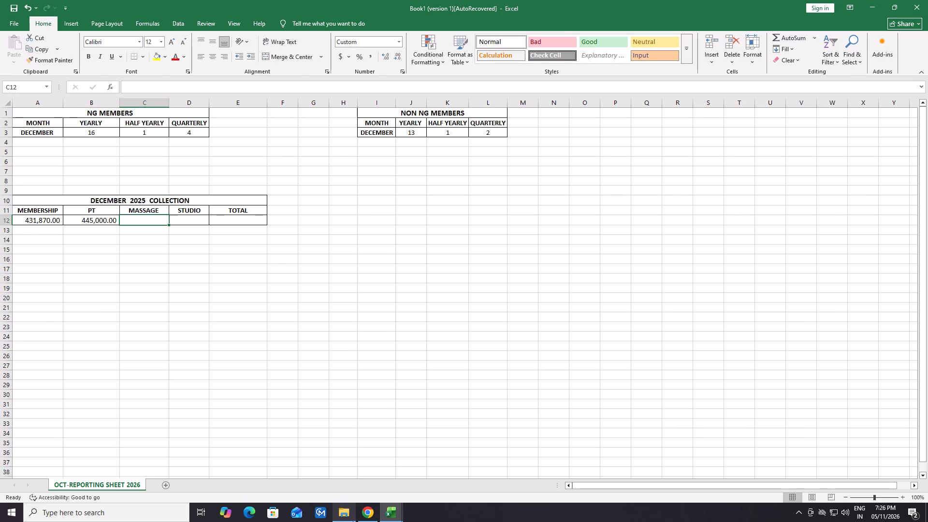
{"action": "left_click", "coordinate": [351, 517]}
{"action": "left_click", "coordinate": [389, 511]}
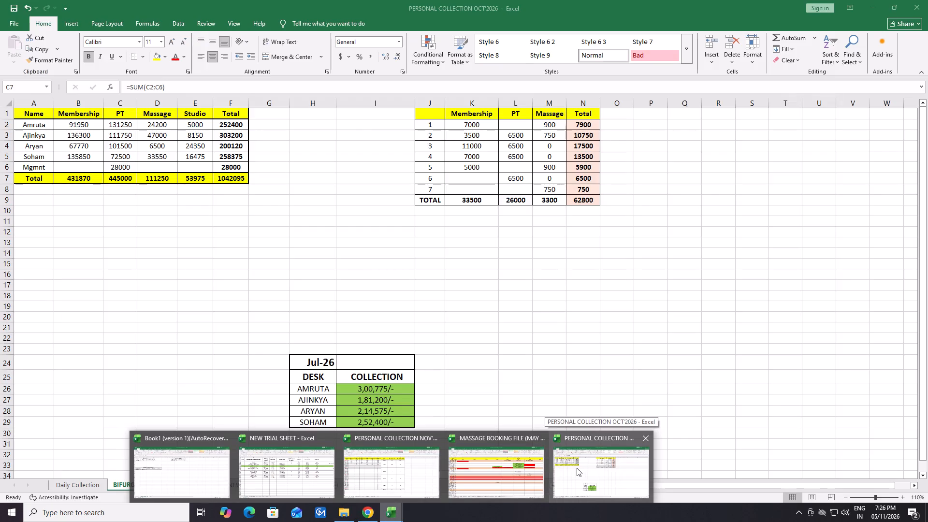
{"action": "double_click", "coordinate": [174, 461]}
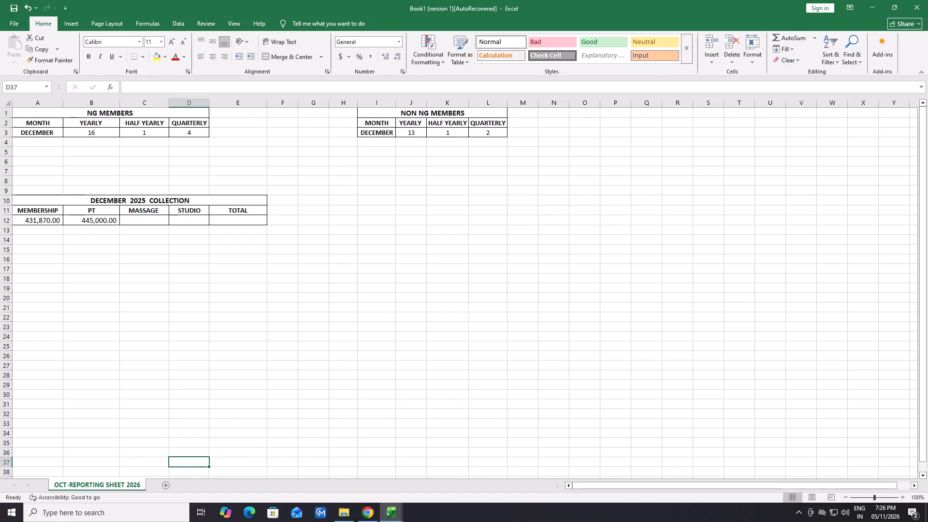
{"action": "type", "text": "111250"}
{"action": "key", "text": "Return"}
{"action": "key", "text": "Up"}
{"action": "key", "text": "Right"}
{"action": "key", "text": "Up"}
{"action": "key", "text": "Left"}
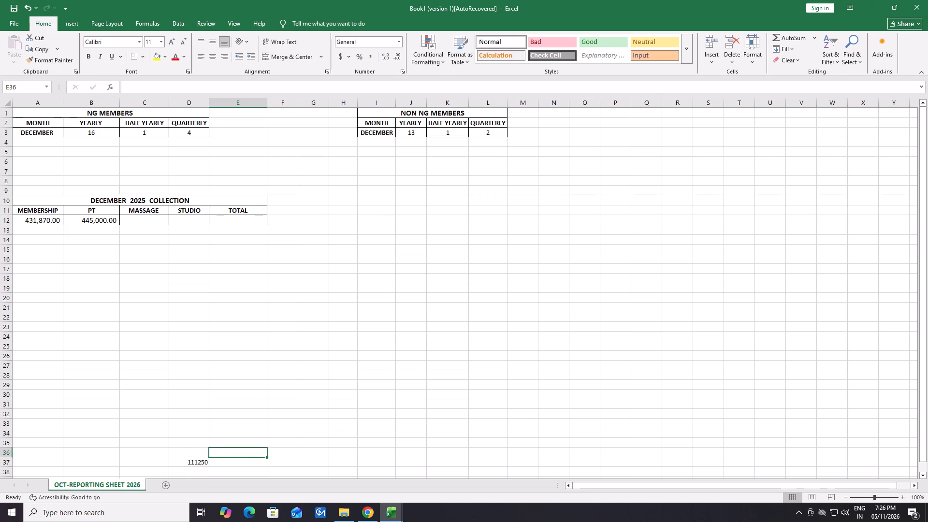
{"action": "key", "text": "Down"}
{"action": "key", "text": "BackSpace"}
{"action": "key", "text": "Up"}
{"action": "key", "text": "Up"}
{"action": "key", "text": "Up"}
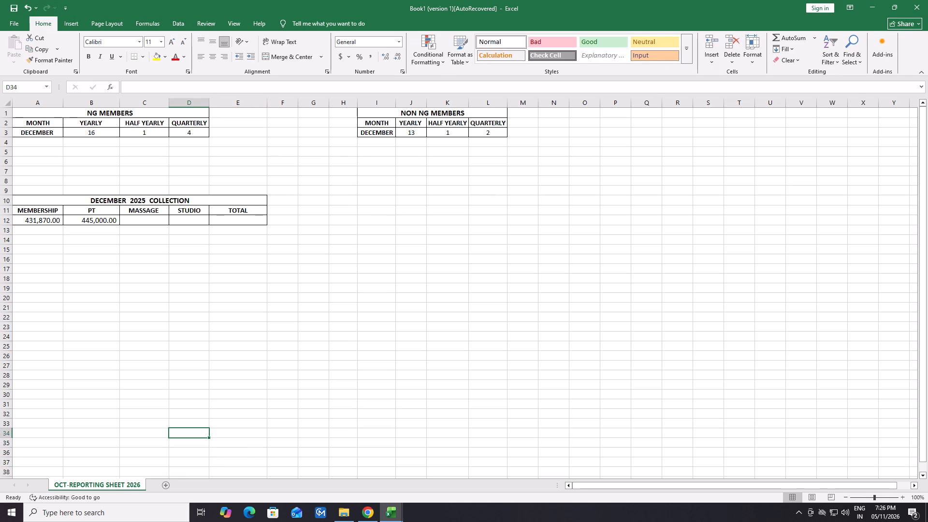
Enter 111250 under MASSAGE in row 12 of the collection table.
{"action": "left_click", "coordinate": [145, 218]}
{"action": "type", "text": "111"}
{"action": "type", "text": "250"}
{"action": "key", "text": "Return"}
Look up the studio total in the open workbooks and enter 53975 under STUDIO in row 12 of Book1's collection table.
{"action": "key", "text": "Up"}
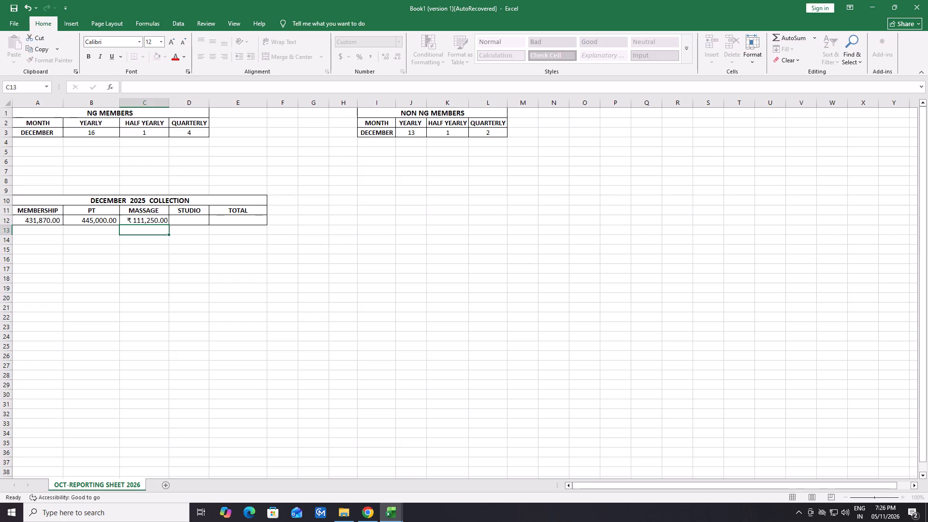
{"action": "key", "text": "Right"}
{"action": "left_click", "coordinate": [391, 521]}
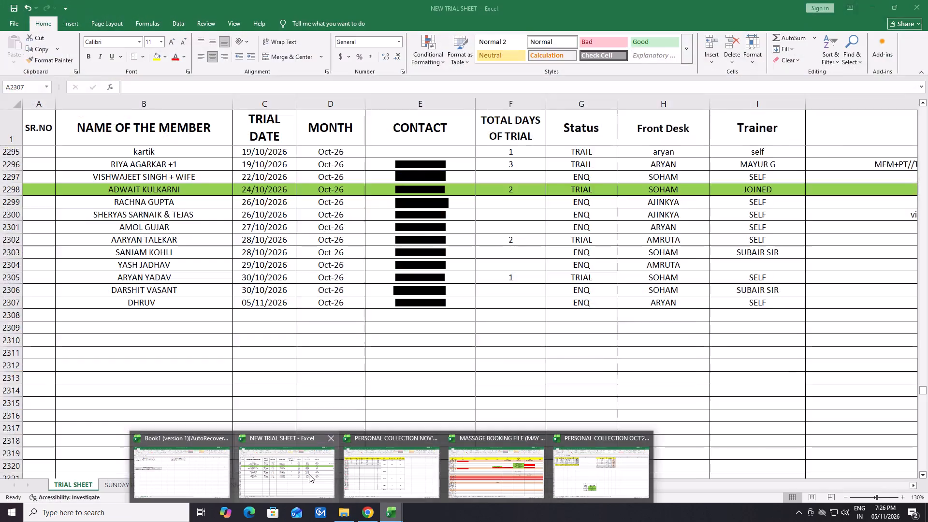
{"action": "left_click", "coordinate": [208, 469]}
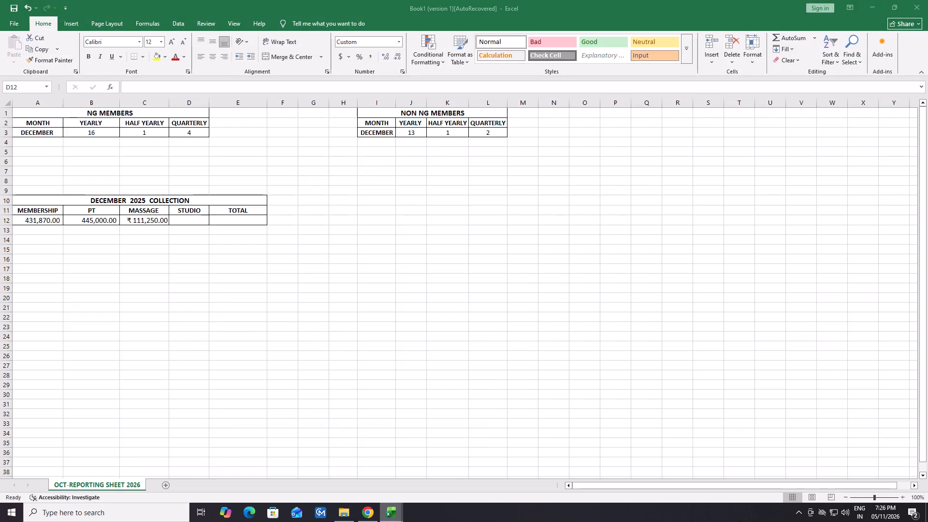
{"action": "type", "text": "53975"}
{"action": "key", "text": "Return"}
Check the sum of the membership, PT, massage and studio amounts in row 12.
{"action": "key", "text": "Up"}
{"action": "key", "text": "Right"}
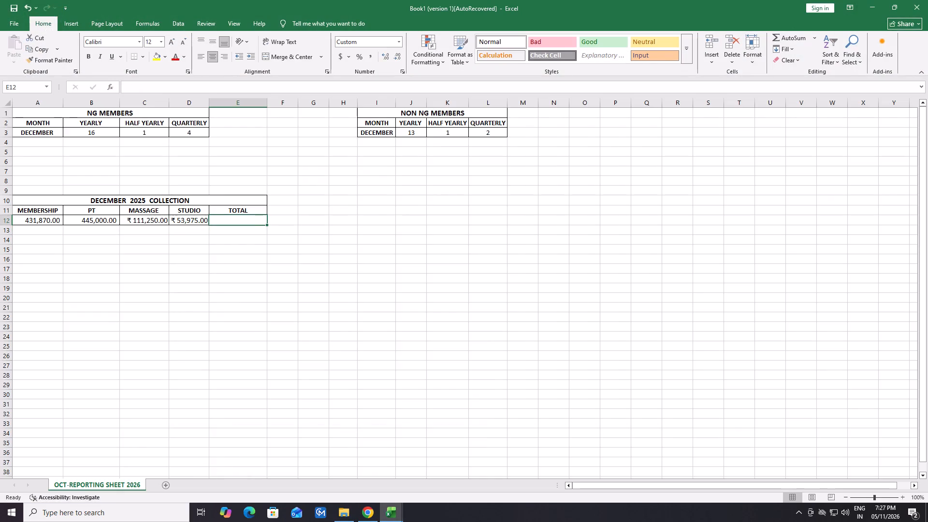
{"action": "left_click_drag", "start_coordinate": [52, 217], "coordinate": [78, 217]}
{"action": "left_click_drag", "start_coordinate": [83, 217], "coordinate": [236, 217]}
{"action": "left_click", "coordinate": [220, 285]}
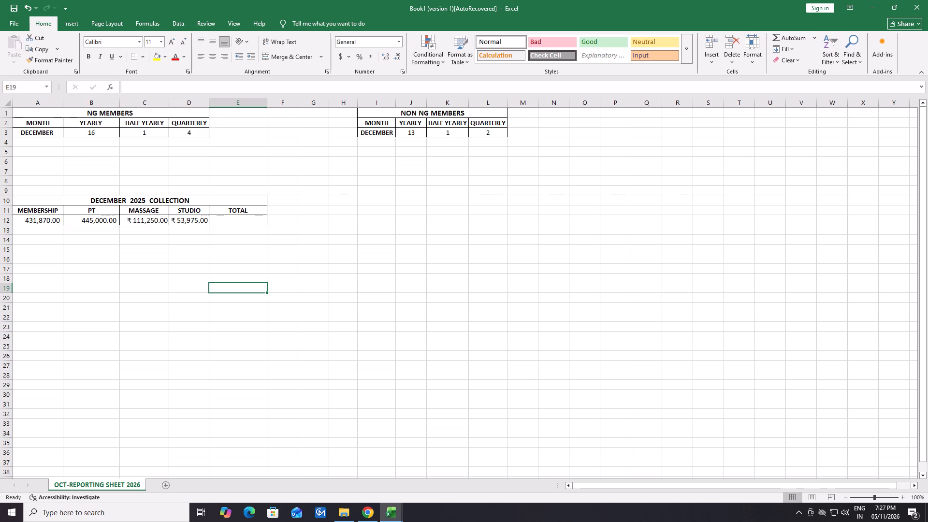
{"action": "left_click_drag", "start_coordinate": [46, 222], "coordinate": [190, 224]}
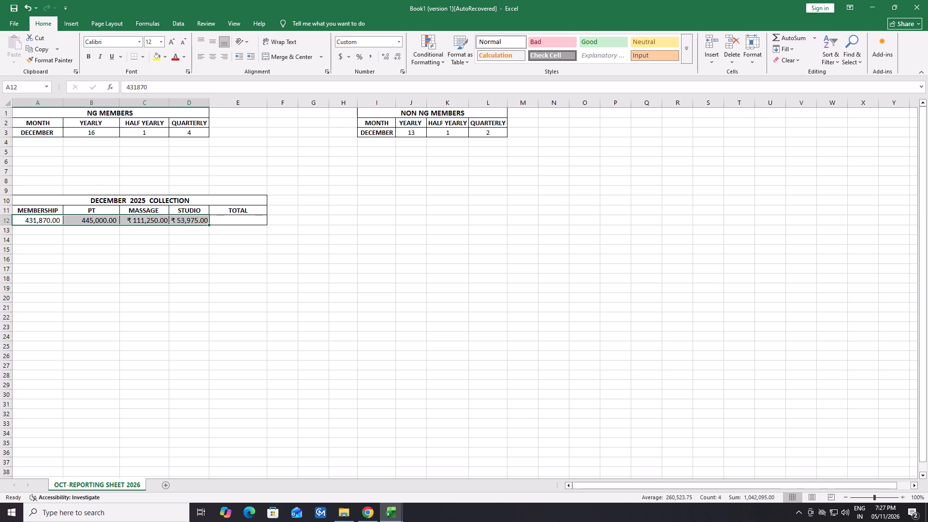
{"action": "left_click", "coordinate": [249, 285]}
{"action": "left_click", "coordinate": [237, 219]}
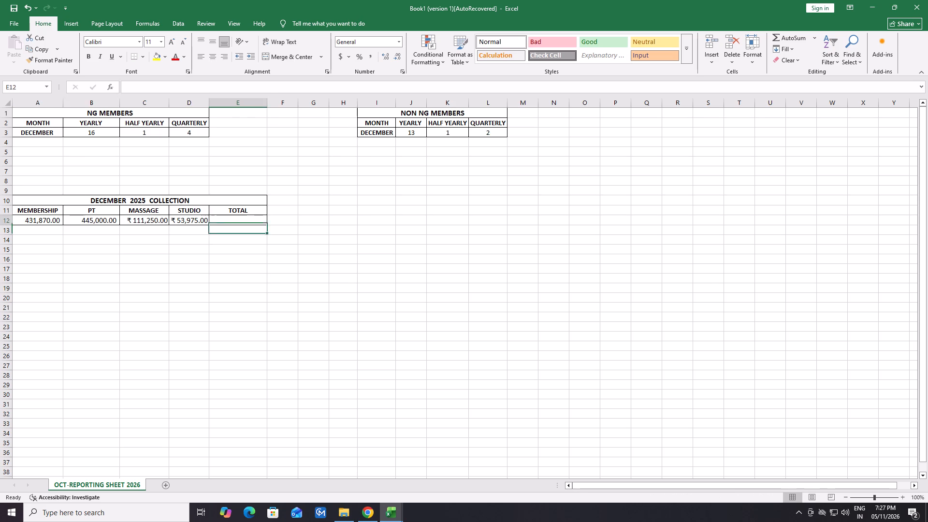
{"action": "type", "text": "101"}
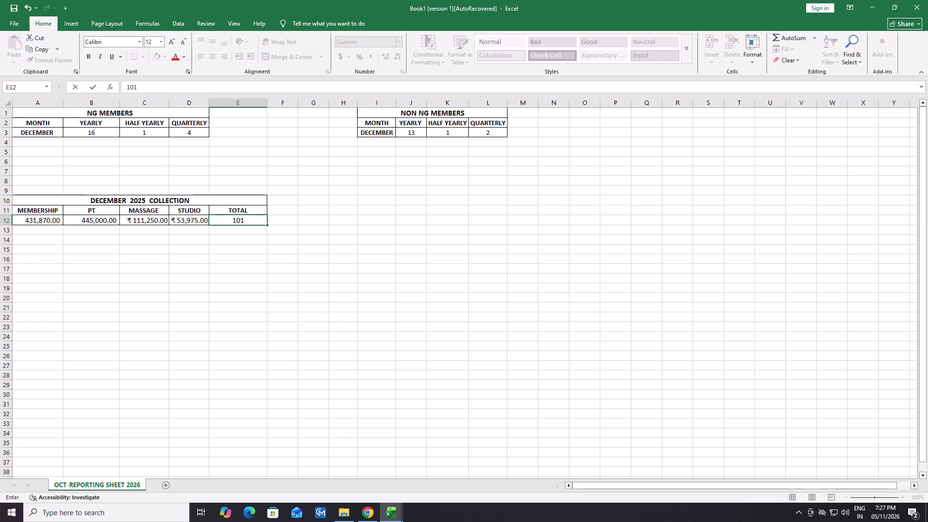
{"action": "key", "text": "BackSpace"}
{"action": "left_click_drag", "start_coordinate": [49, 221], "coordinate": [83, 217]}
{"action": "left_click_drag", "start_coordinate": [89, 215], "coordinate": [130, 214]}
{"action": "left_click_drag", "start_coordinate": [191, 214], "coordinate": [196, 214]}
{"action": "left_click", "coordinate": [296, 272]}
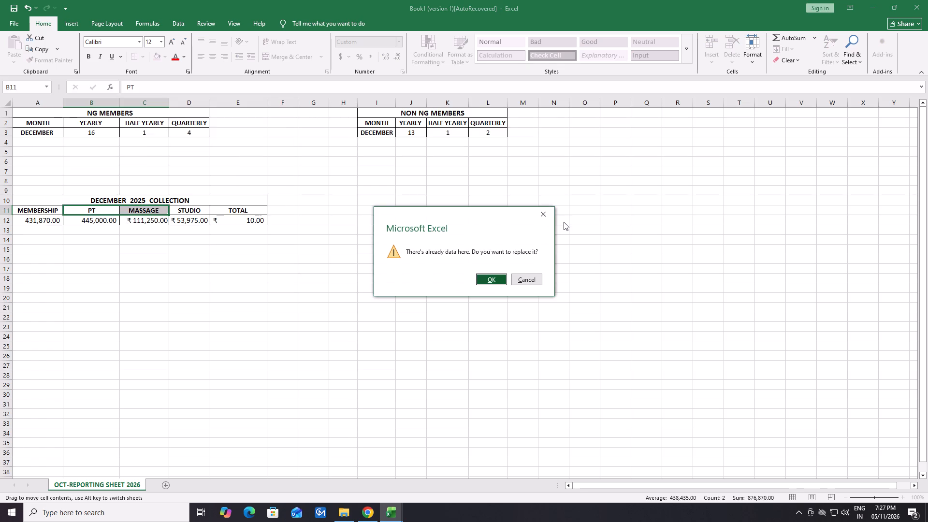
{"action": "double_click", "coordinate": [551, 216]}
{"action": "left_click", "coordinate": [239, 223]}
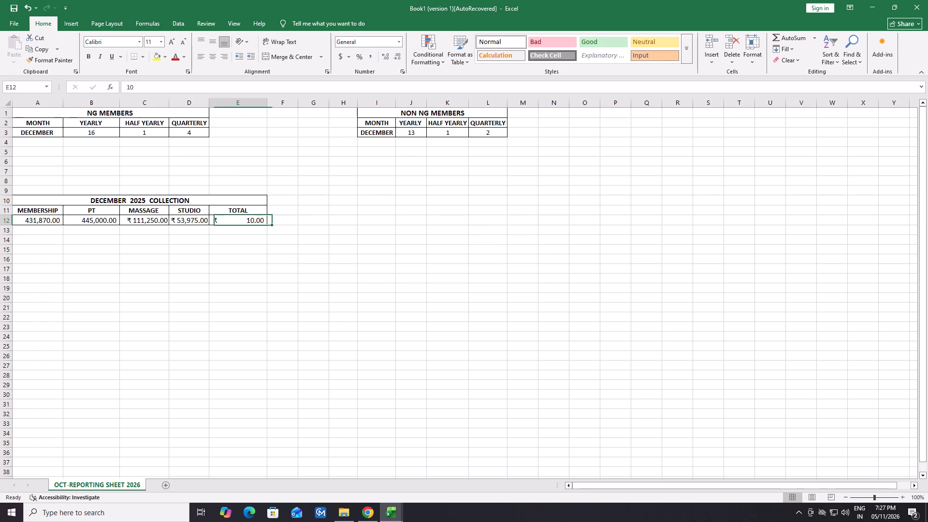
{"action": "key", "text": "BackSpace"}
Enter 1042095 under TOTAL in row 12 of the collection table and check it against the sum of the four collection amounts.
{"action": "left_click", "coordinate": [243, 270]}
{"action": "left_click_drag", "start_coordinate": [44, 220], "coordinate": [46, 219]}
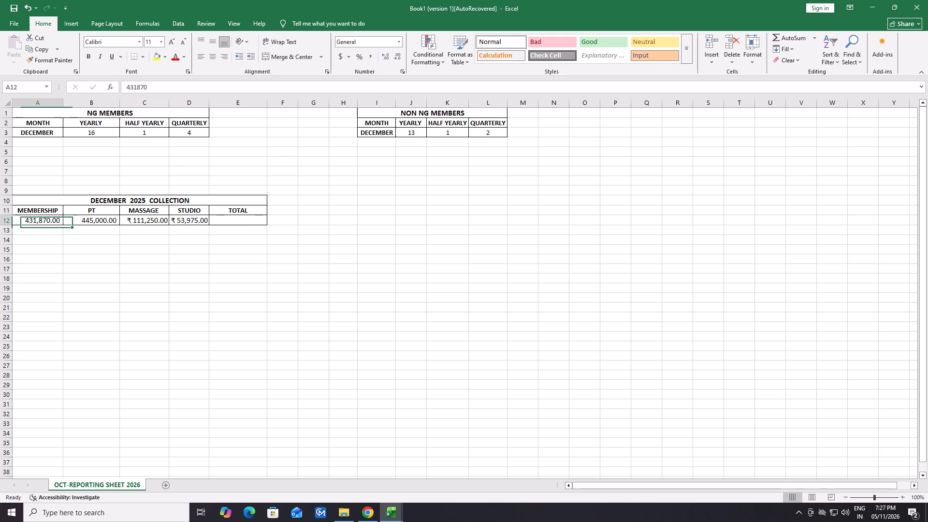
{"action": "left_click_drag", "start_coordinate": [46, 219], "coordinate": [187, 215]}
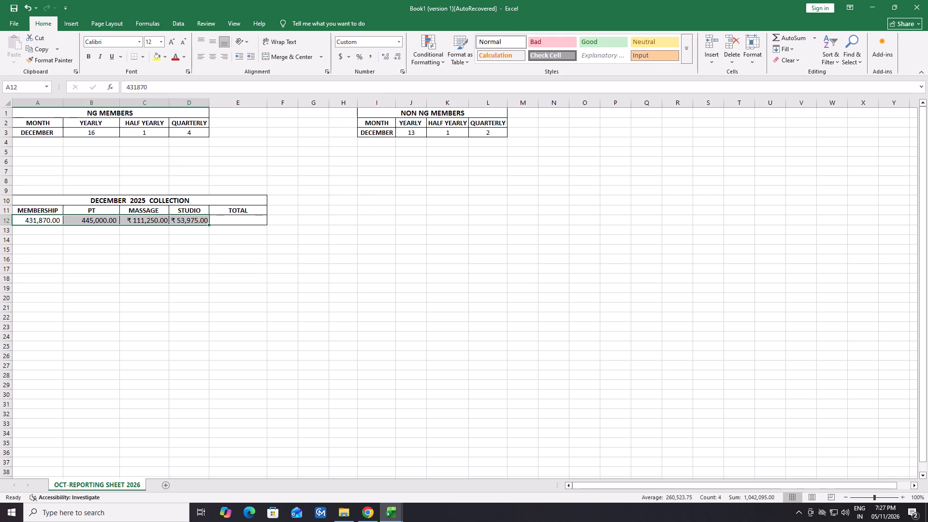
{"action": "left_click", "coordinate": [232, 254]}
{"action": "left_click", "coordinate": [233, 217]}
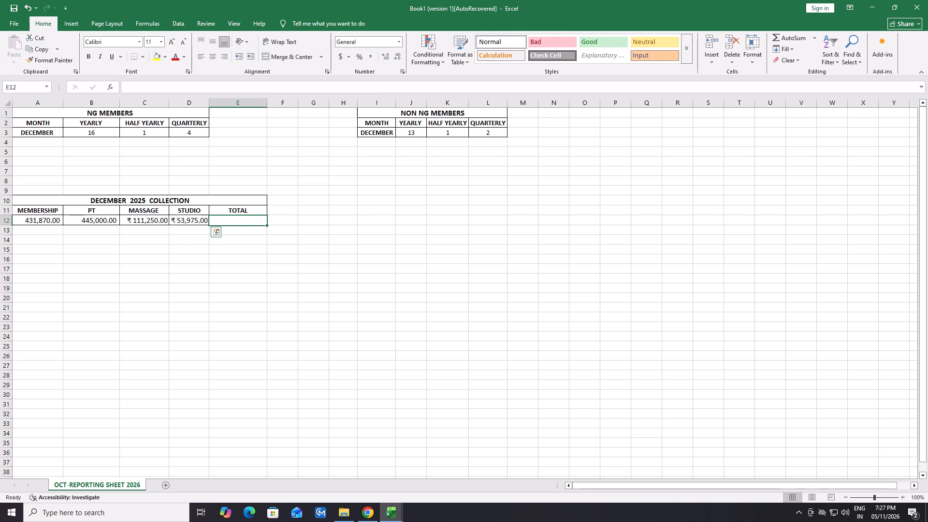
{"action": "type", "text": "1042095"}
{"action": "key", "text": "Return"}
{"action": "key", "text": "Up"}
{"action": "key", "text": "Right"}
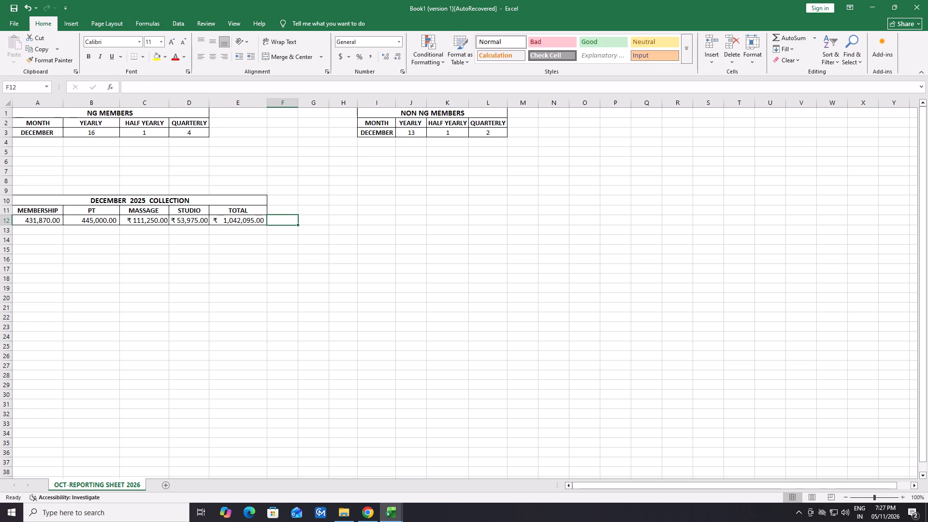
{"action": "left_click", "coordinate": [46, 222]}
{"action": "left_click_drag", "start_coordinate": [51, 222], "coordinate": [191, 224]}
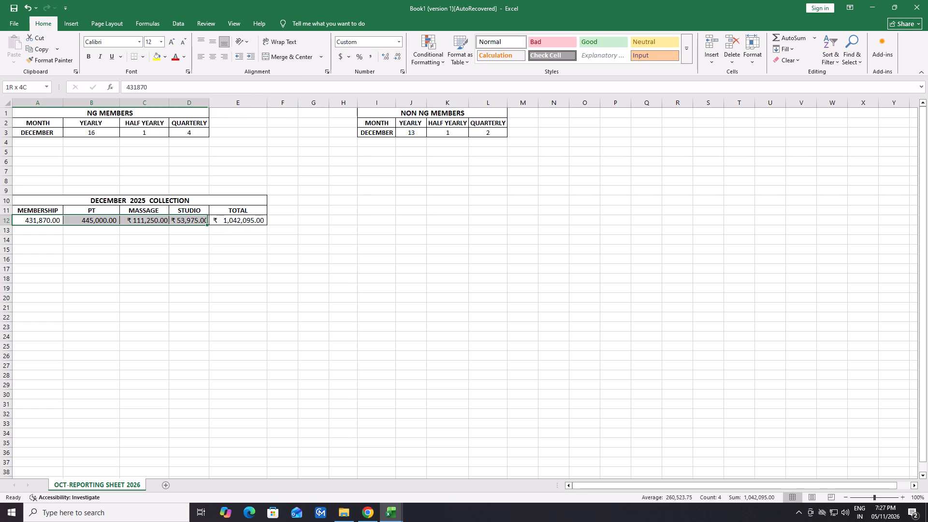
{"action": "left_click_drag", "start_coordinate": [191, 224], "coordinate": [192, 224]}
{"action": "left_click", "coordinate": [194, 271]}
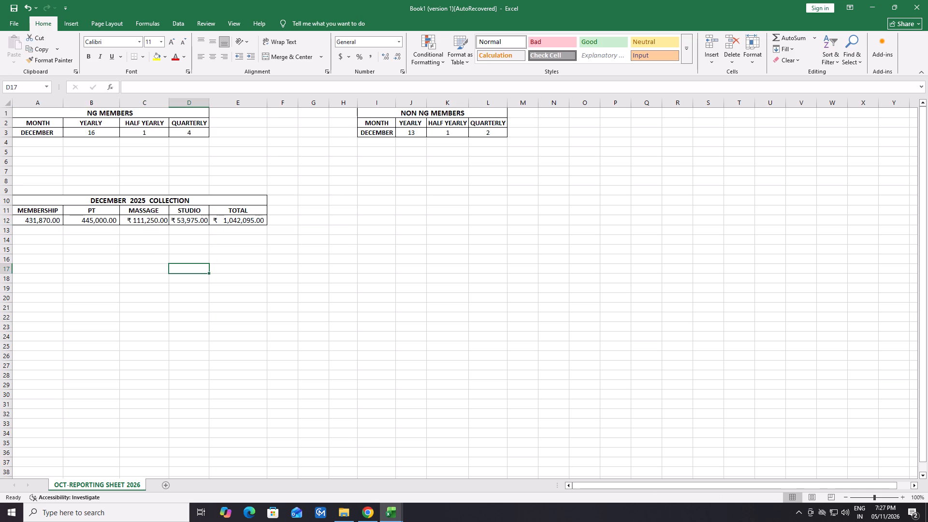
Change the month in the collection table's heading in row 10 to OCTOBER.
{"action": "left_click", "coordinate": [127, 203]}
{"action": "double_click", "coordinate": [125, 200]}
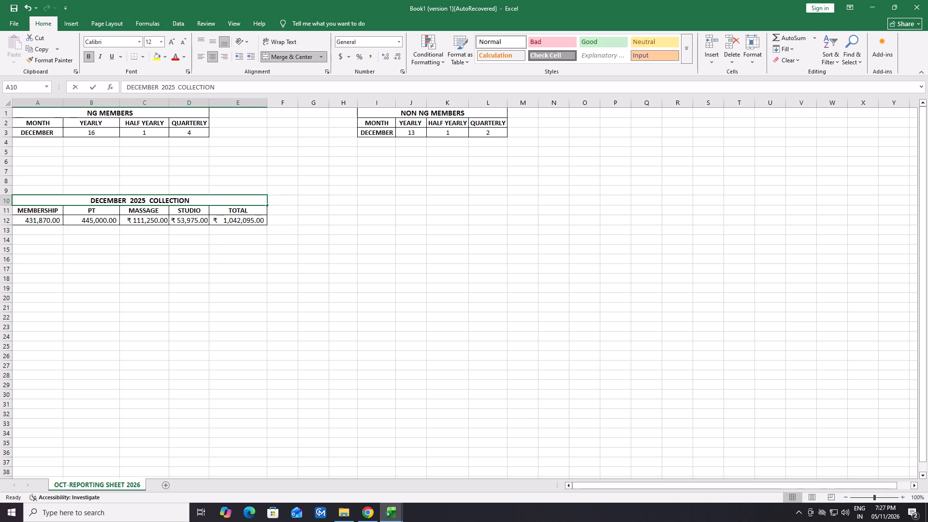
{"action": "key", "text": "BackSpace"}
{"action": "key", "text": "BackSpace"}
{"action": "key", "text": "BackSpace"}
{"action": "key", "text": "BackSpace"}
{"action": "key", "text": "BackSpace"}
{"action": "key", "text": "BackSpace"}
{"action": "key", "text": "BackSpace"}
{"action": "key", "text": "BackSpace"}
{"action": "key", "text": "BackSpace"}
{"action": "key", "text": "BackSpace"}
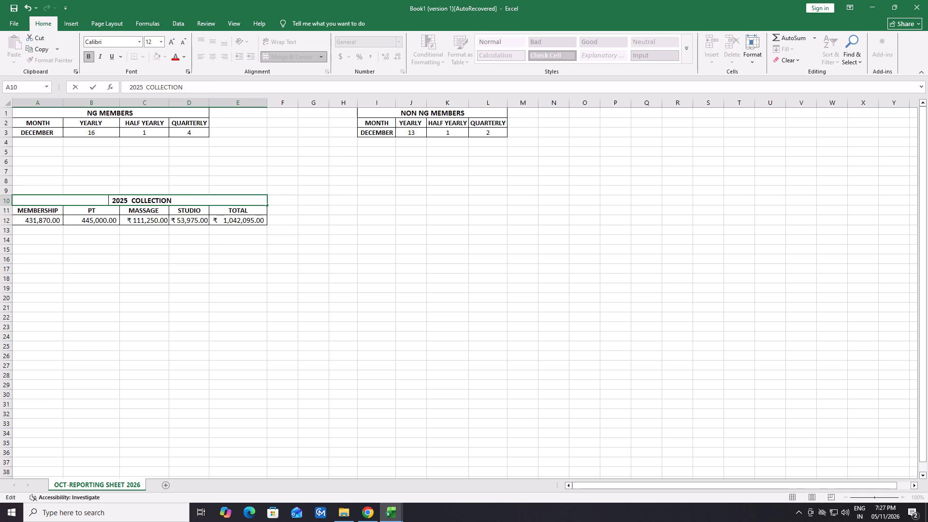
{"action": "type", "text": "OCTOBER"}
Change the year in the collection table's heading to 2026, keeping the spacing after the month.
{"action": "key", "text": "Right"}
{"action": "key", "text": "Right"}
{"action": "key", "text": "Right"}
{"action": "key", "text": "Right"}
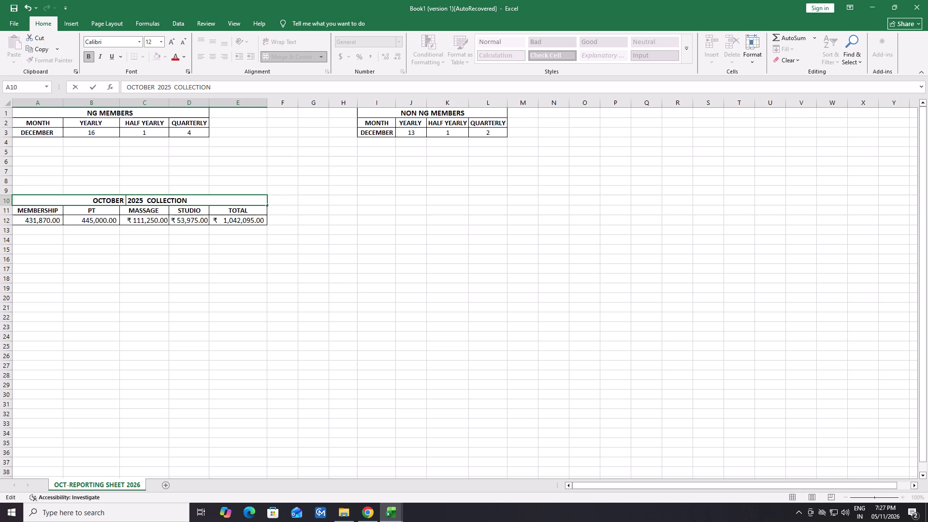
{"action": "key", "text": "Right"}
{"action": "key", "text": "Right"}
{"action": "key", "text": "Right"}
{"action": "key", "text": "Left"}
{"action": "key", "text": "BackSpace"}
{"action": "key", "text": "6"}
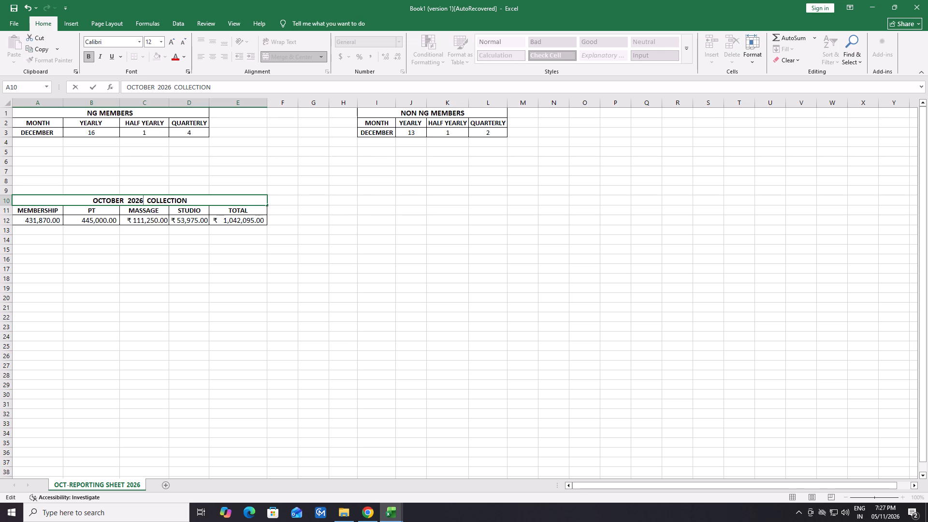
{"action": "left_click", "coordinate": [125, 203]}
{"action": "key", "text": "BackSpace"}
{"action": "key", "text": "space"}
{"action": "key", "text": "Return"}
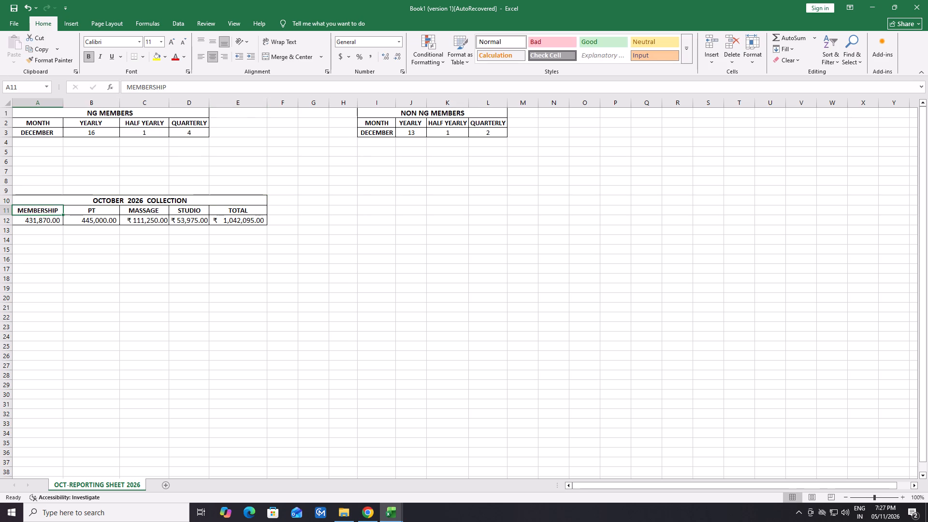
Save the recovered Book1 workbook.
{"action": "key", "text": "ctrl+s"}
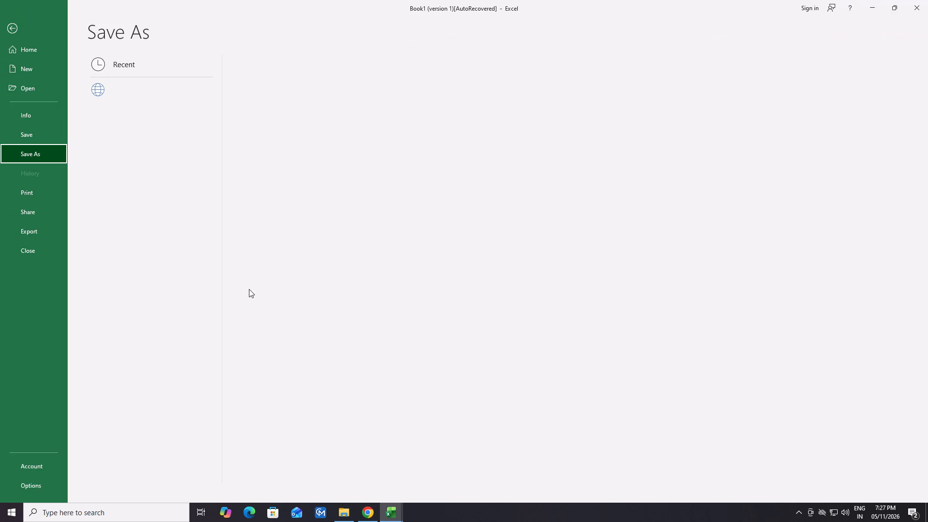
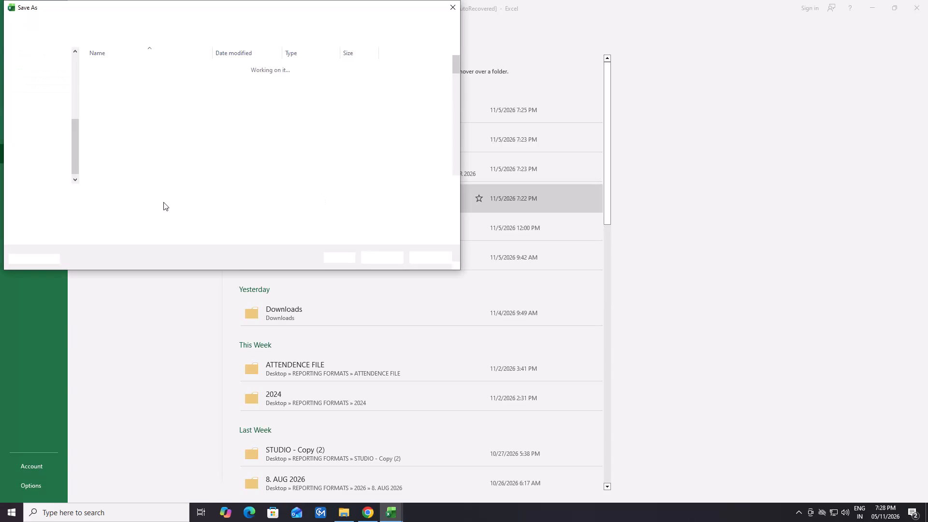
Save the workbook in the Documents folder under the name OCT-REPORTING SHEET 2026 as an Excel Workbook.
{"action": "left_click", "coordinate": [151, 195]}
{"action": "key", "text": "BackSpace"}
{"action": "key", "text": "BackSpace"}
{"action": "key", "text": "BackSpace"}
{"action": "key", "text": "BackSpace"}
{"action": "key", "text": "BackSpace"}
{"action": "key", "text": "BackSpace"}
{"action": "key", "text": "BackSpace"}
{"action": "key", "text": "BackSpace"}
{"action": "key", "text": "BackSpace"}
{"action": "key", "text": "BackSpace"}
{"action": "key", "text": "BackSpace"}
{"action": "key", "text": "BackSpace"}
{"action": "key", "text": "BackSpace"}
{"action": "key", "text": "BackSpace"}
{"action": "key", "text": "BackSpace"}
{"action": "key", "text": "BackSpace"}
{"action": "key", "text": "BackSpace"}
{"action": "key", "text": "BackSpace"}
{"action": "key", "text": "BackSpace"}
{"action": "key", "text": "BackSpace"}
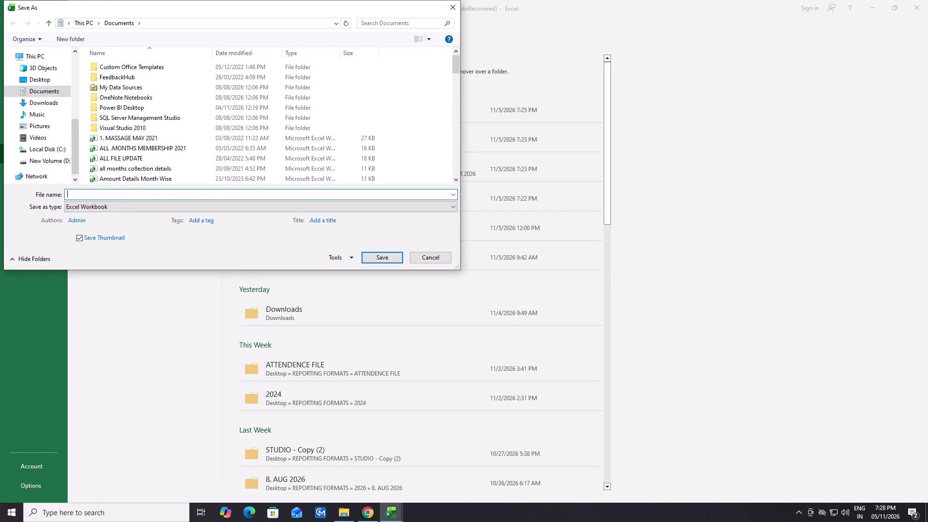
{"action": "type", "text": "OCT-REPORTI"}
{"action": "type", "text": "NG SHEET"}
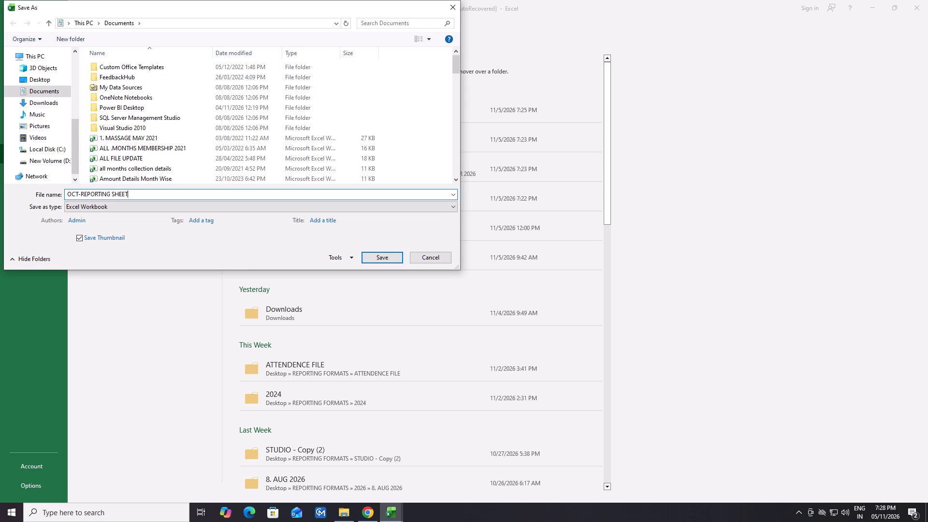
{"action": "key", "text": "space"}
{"action": "type", "text": "2026"}
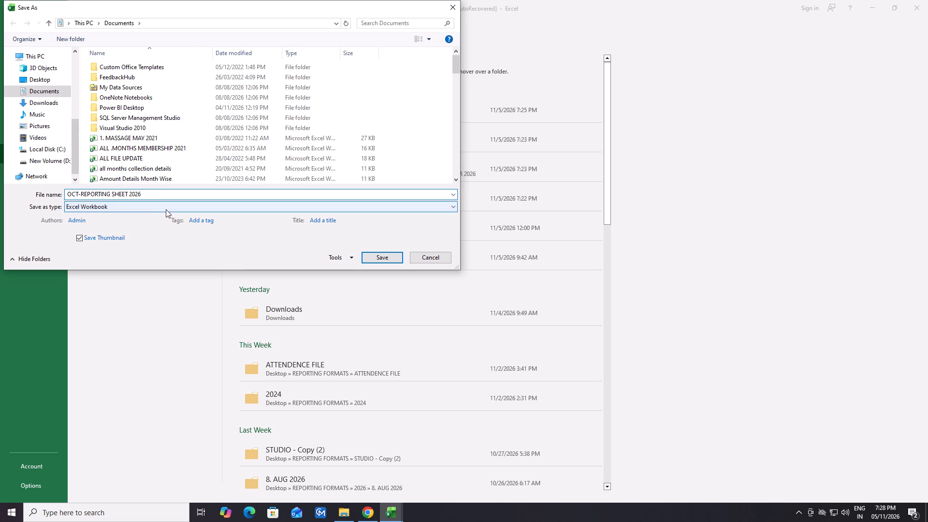
{"action": "left_click", "coordinate": [379, 252]}
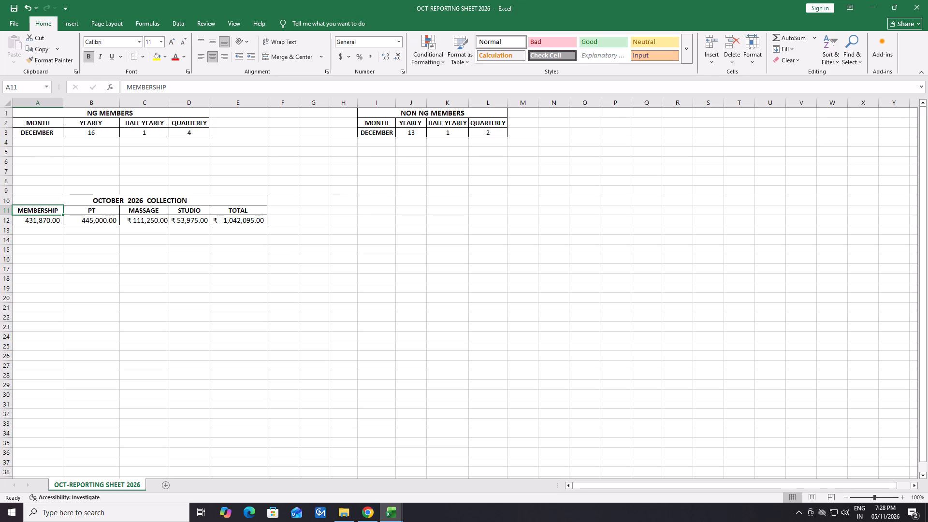
{"action": "key", "text": "ctrl+s"}
Close the OCT-REPORTING SHEET 2026 and PERSONAL COLLECTION OCT'2026 workbooks, leaving the other workbooks open.
{"action": "left_click", "coordinate": [393, 508]}
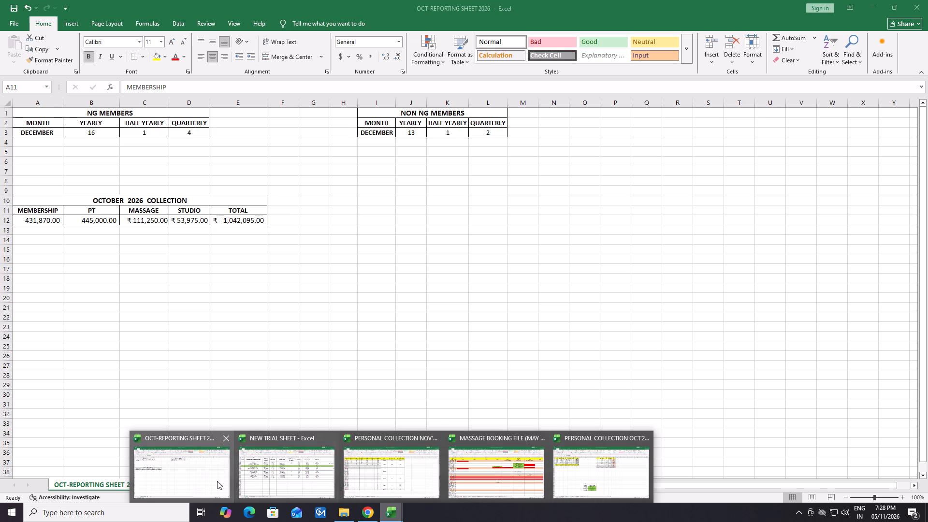
{"action": "left_click", "coordinate": [224, 443]}
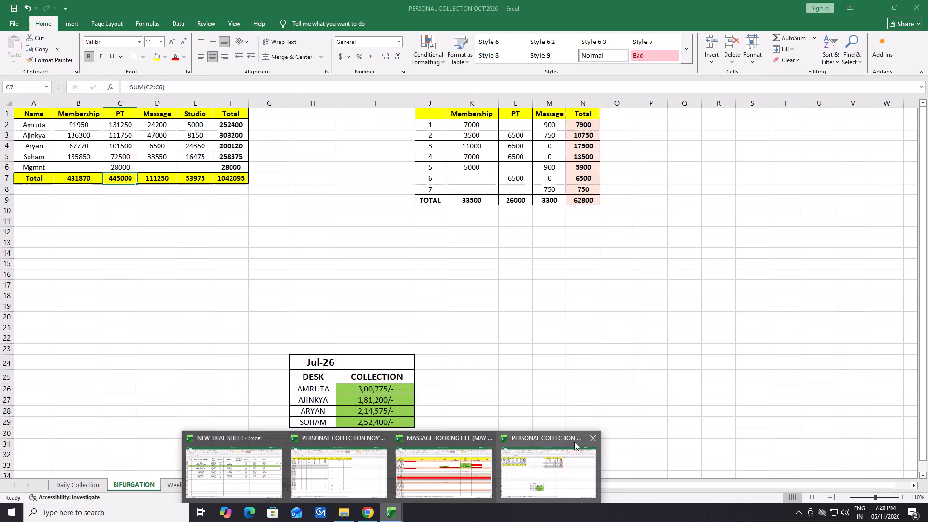
{"action": "double_click", "coordinate": [595, 439]}
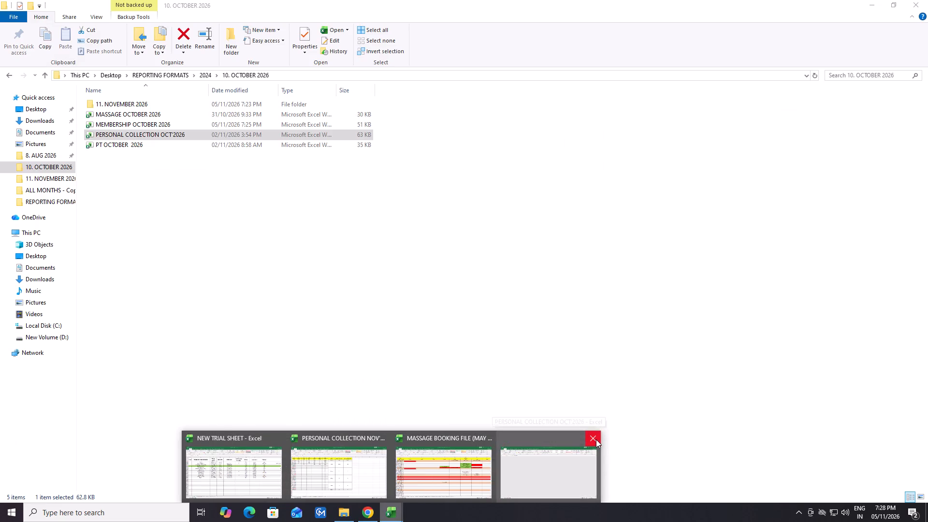
Switch to the File Explorer window with the 10. OCTOBER 2026 folder.
{"action": "left_click", "coordinate": [344, 521]}
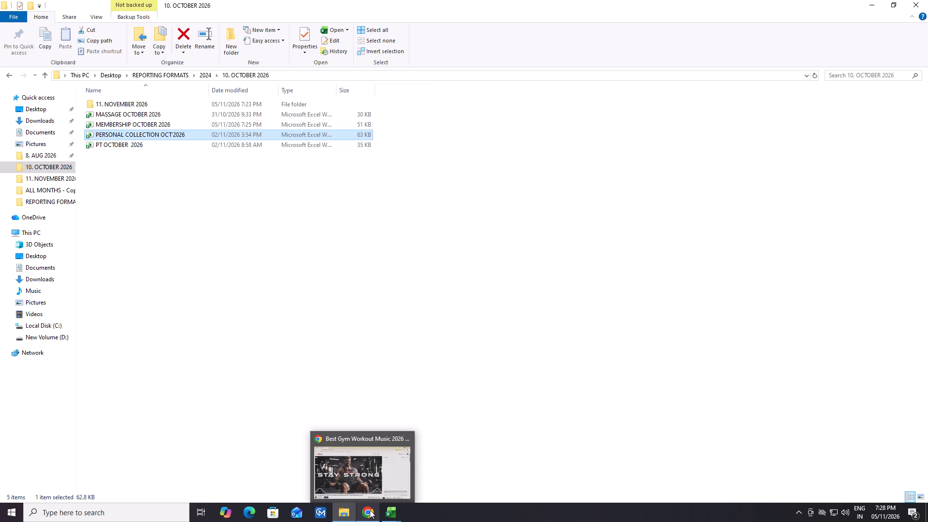
Switch to Chrome, open the bookmarked Fitness Force site in a new tab, and log in to the Kaizfitforce center.
{"action": "left_click", "coordinate": [367, 477]}
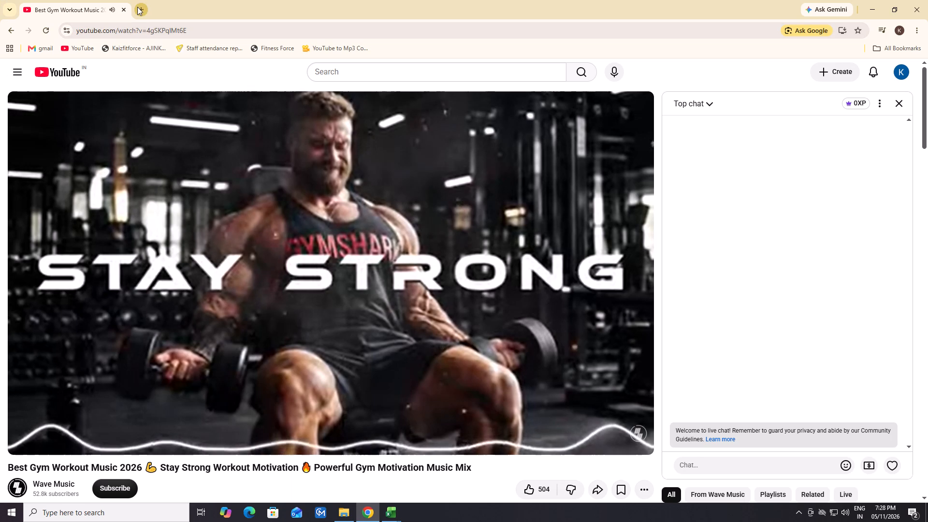
{"action": "left_click", "coordinate": [142, 8]}
{"action": "left_click", "coordinate": [279, 51]}
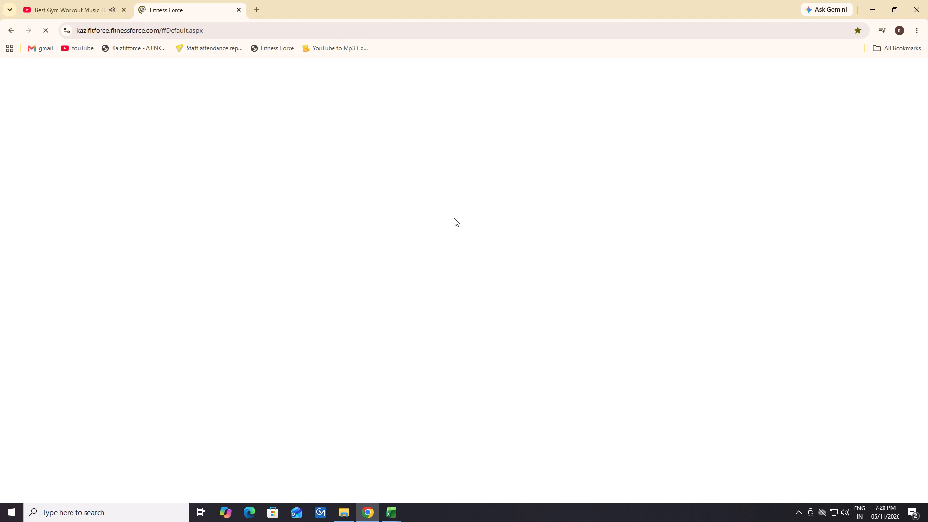
{"action": "left_click", "coordinate": [849, 319]}
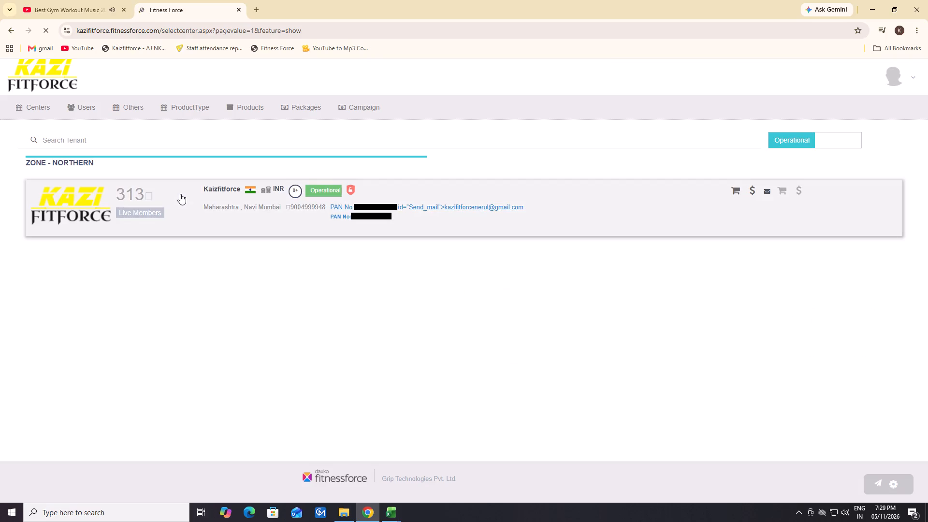
{"action": "double_click", "coordinate": [225, 218]}
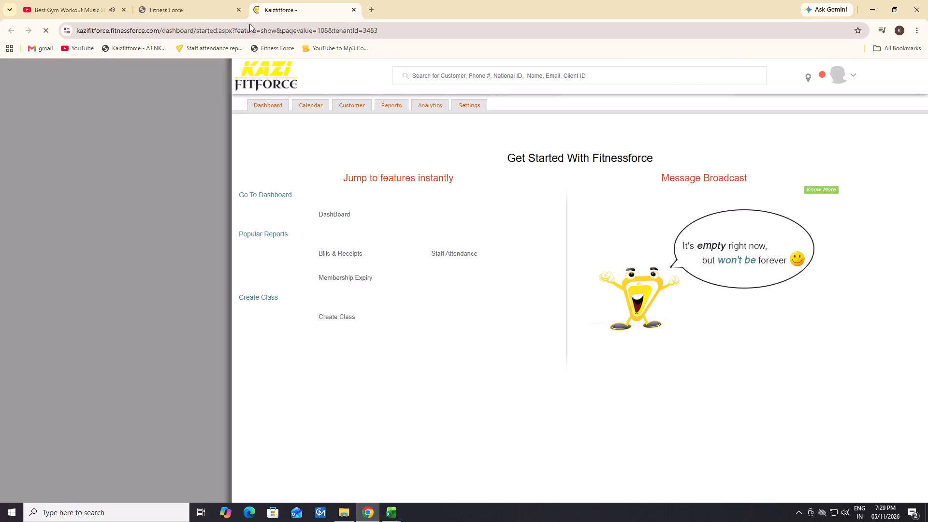
Open another blank browser tab alongside the Kaizfitforce page.
{"action": "left_click", "coordinate": [371, 9]}
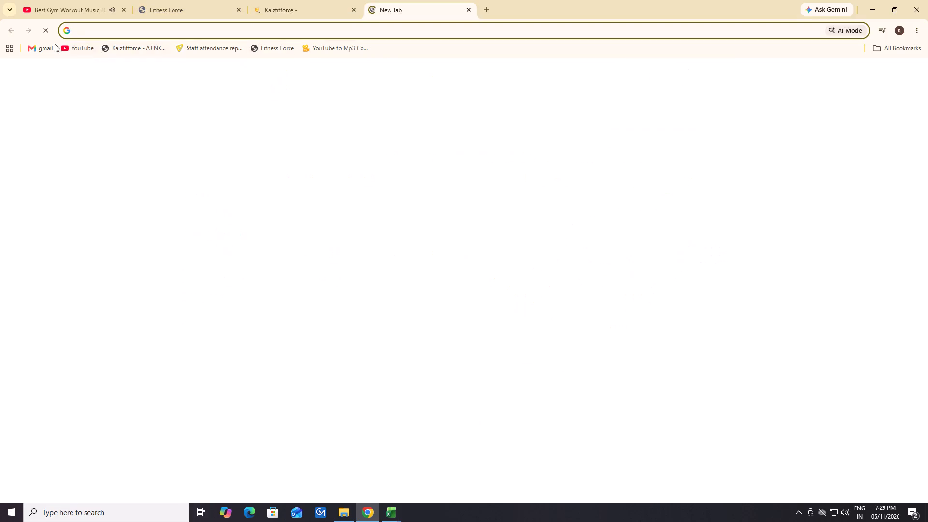